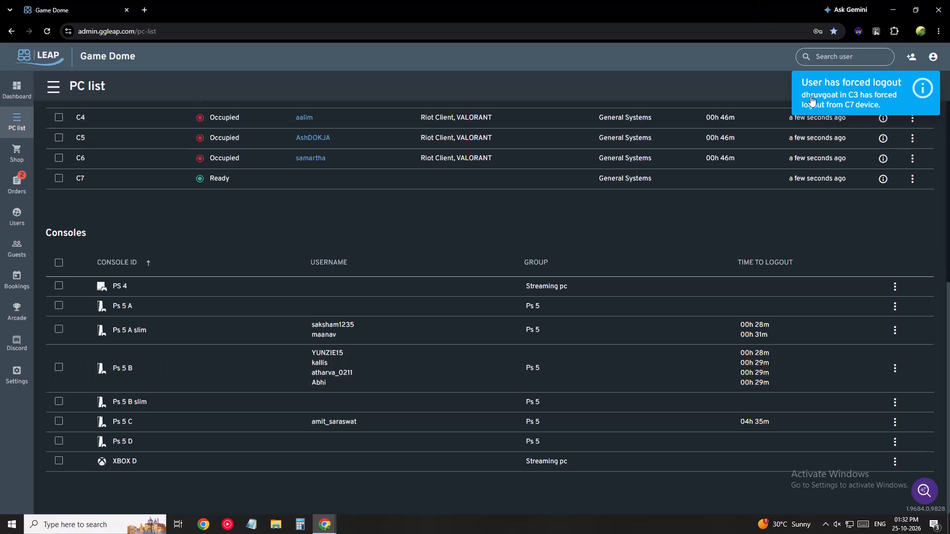
Find the customer by searching for nasif, start a quick sale for them and move it to the full shop.
left_click(841, 57)
type("nasif")
left_click(902, 83)
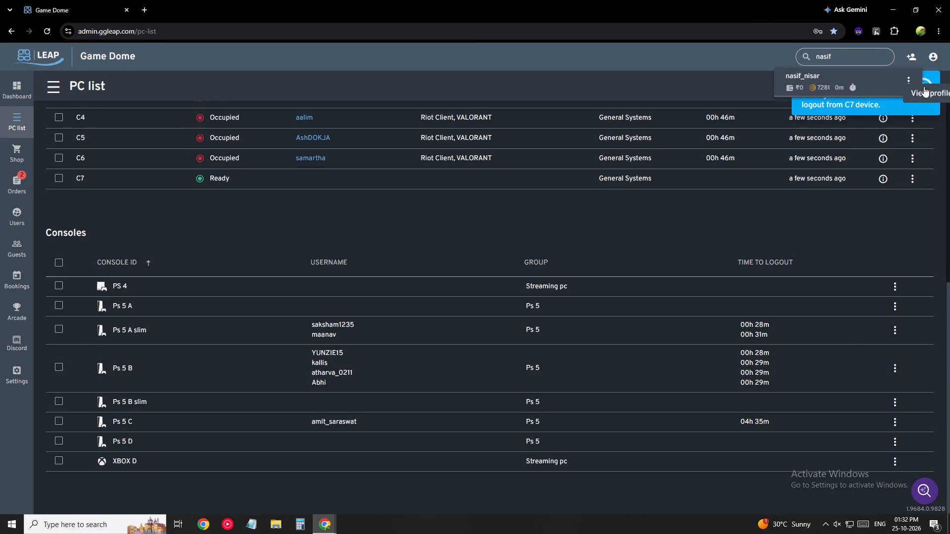
left_click(925, 87)
left_click(774, 480)
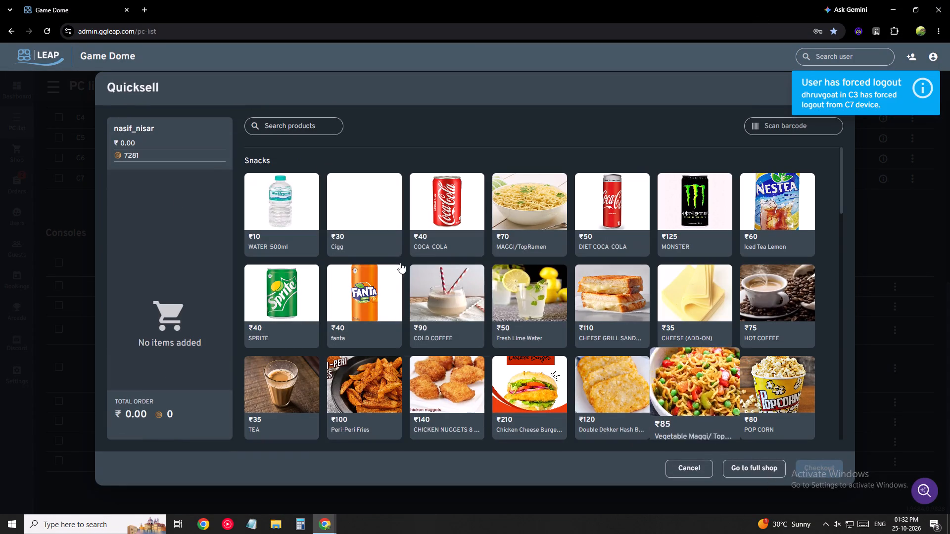
left_click(750, 469)
Add the ₹375 5 Hr PS5 game pass to the customer's order.
left_click(334, 157)
left_click(309, 185)
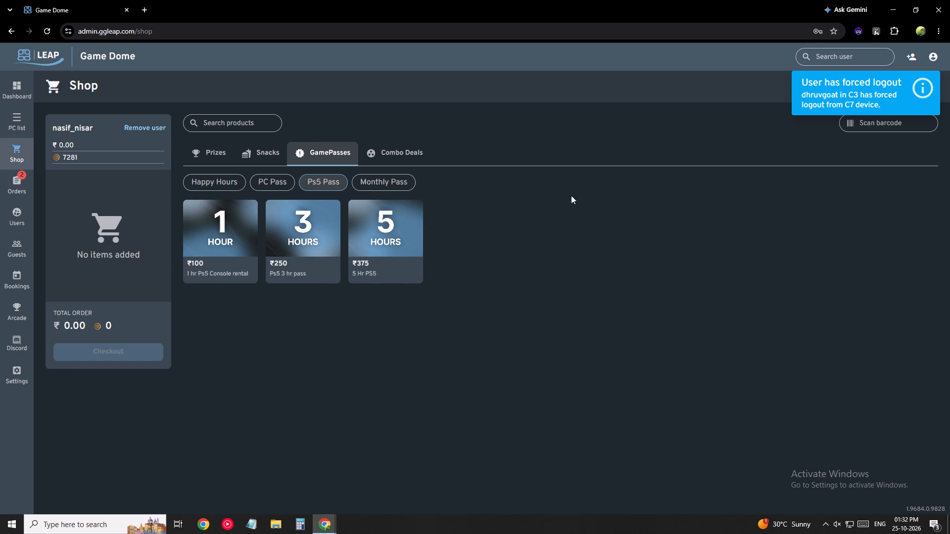
left_click_drag(839, 89, 838, 95)
left_click(514, 232)
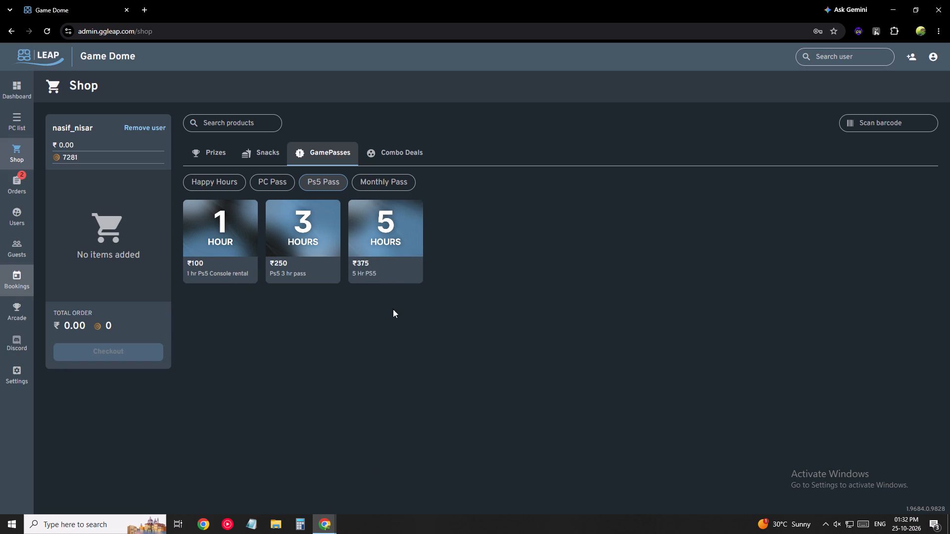
left_click(373, 248)
Take the order to checkout and assign the full ₹375 to credit card payment.
left_click(100, 347)
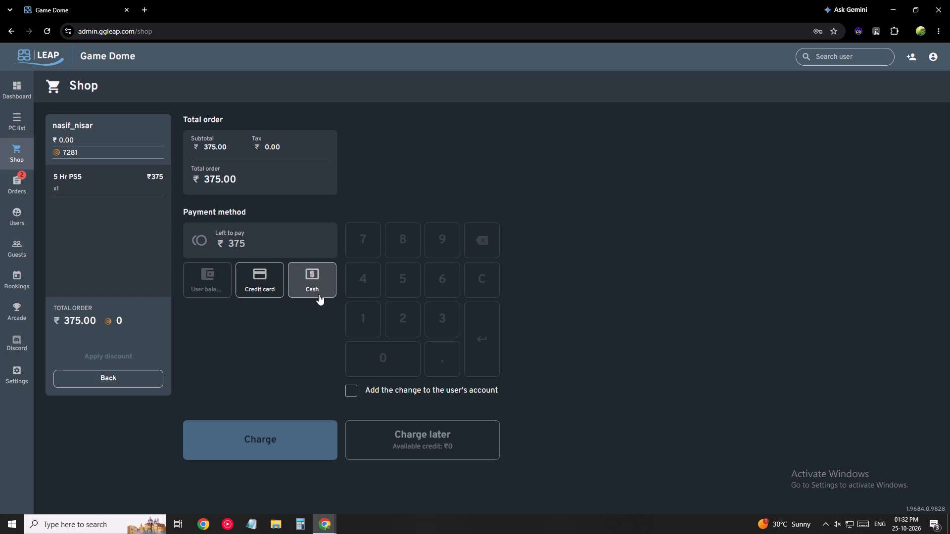
left_click(273, 278)
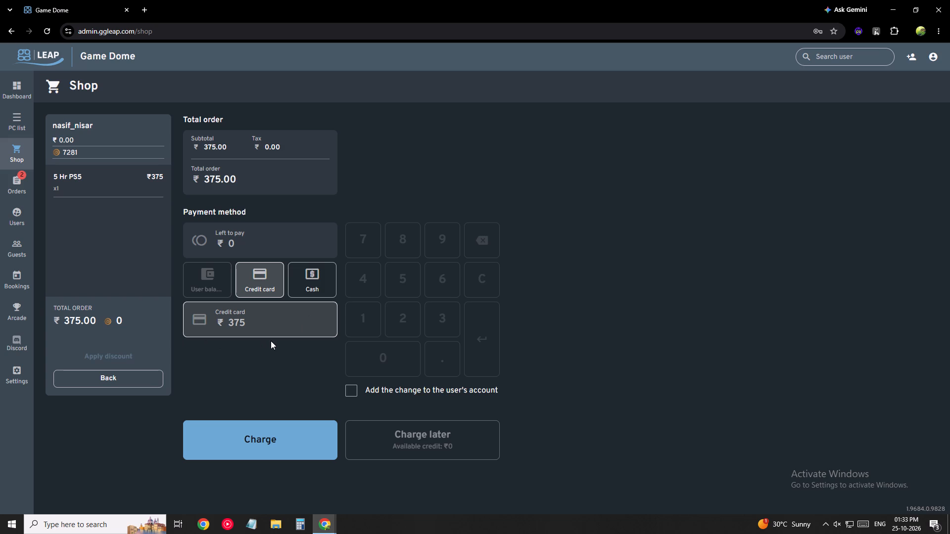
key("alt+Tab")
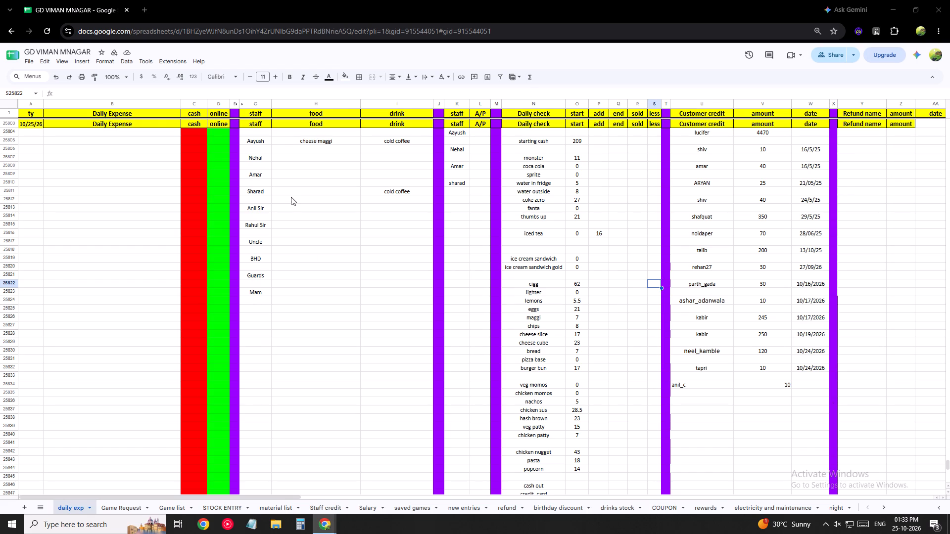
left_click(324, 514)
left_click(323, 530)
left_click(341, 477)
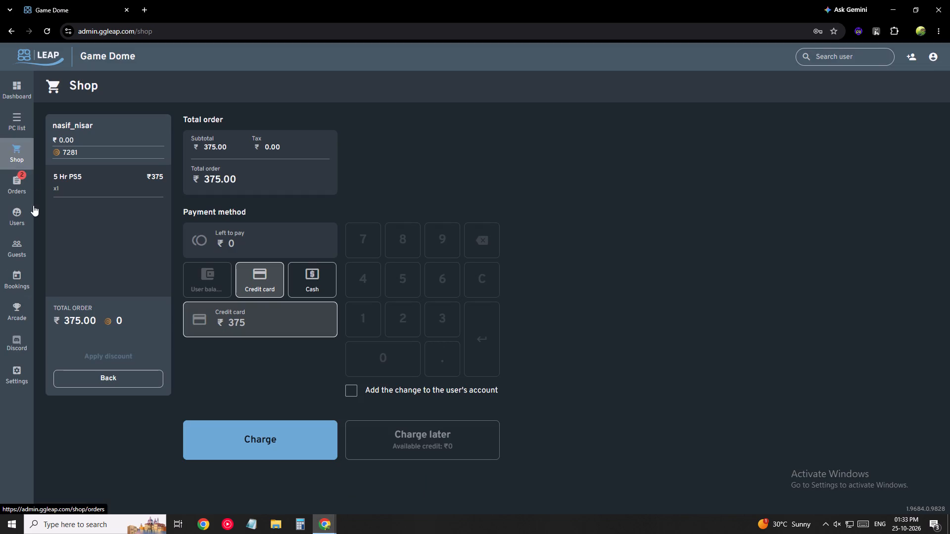
Cancel the human-summoned order for device C3 in the orders awaiting action.
left_click(17, 176)
left_click(906, 242)
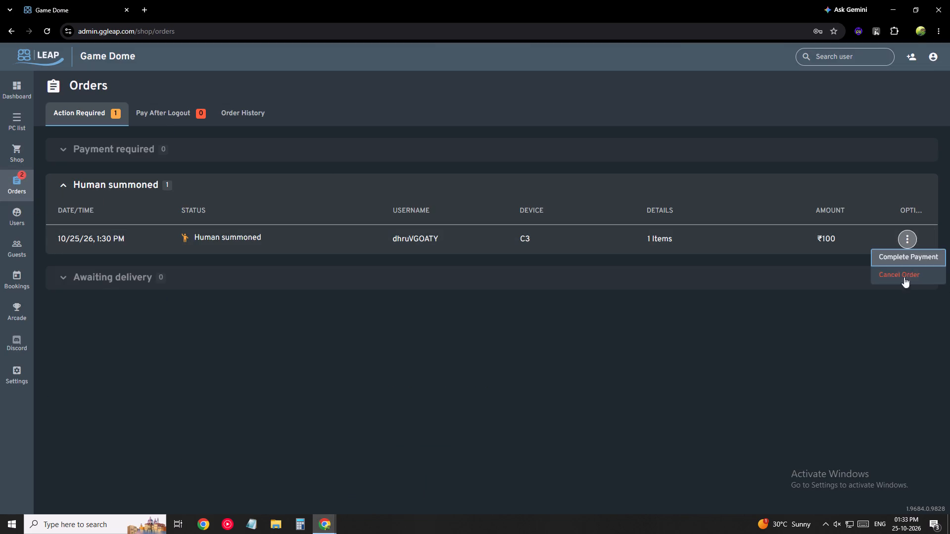
left_click(912, 270)
left_click(549, 304)
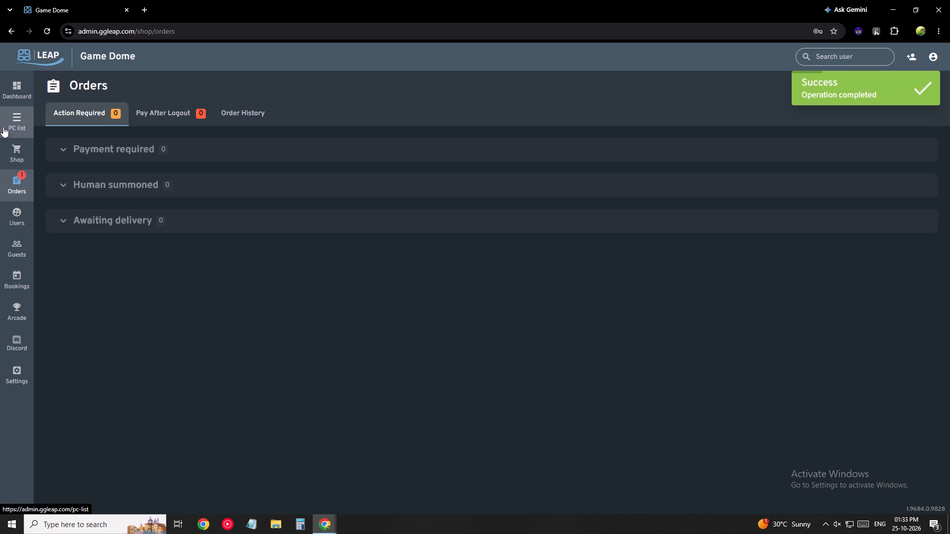
Return to the PC list and review the occupancy of the PCs and consoles.
left_click(3, 127)
scroll(355, 347, "down", 5)
scroll(355, 354, "up", 1)
scroll(355, 354, "down", 9)
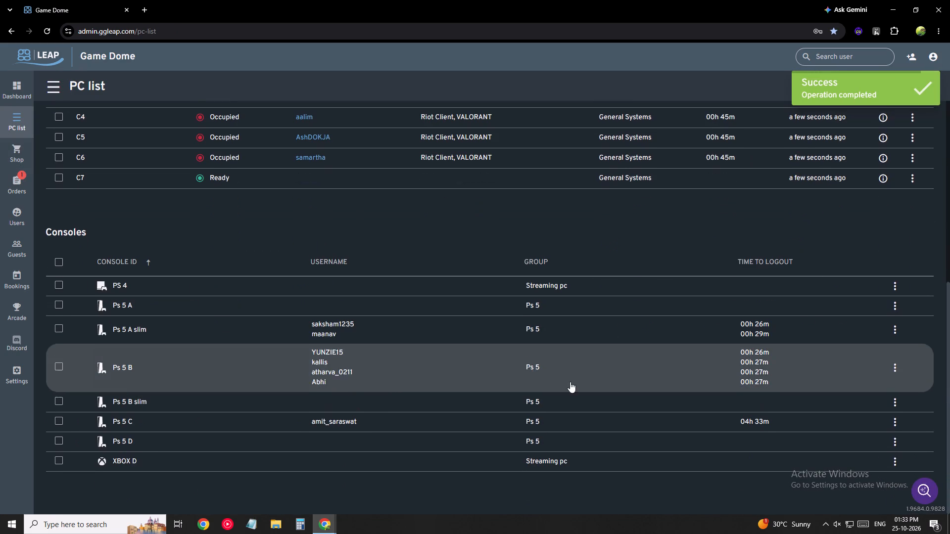
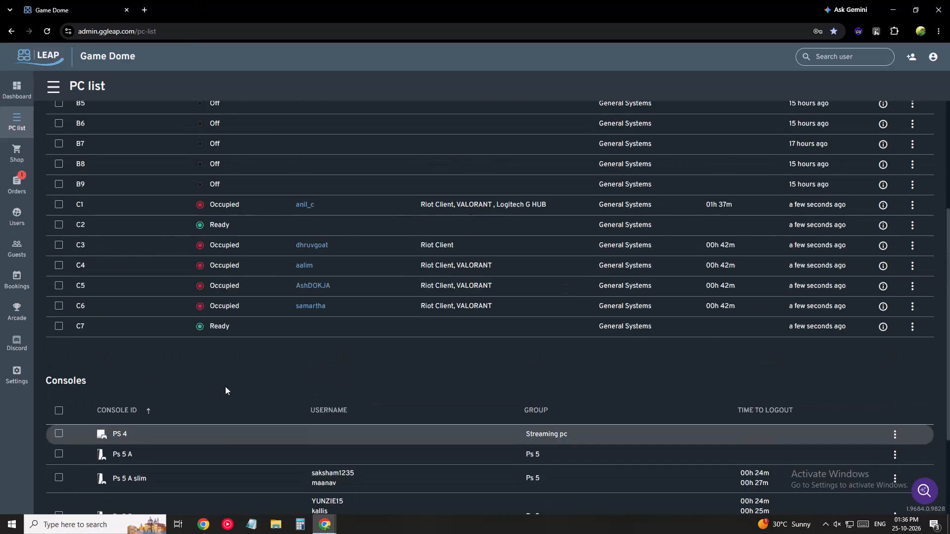
Sell one ₹120 Tandoori Fries to the customer on PC C1, charging the full amount to credit card.
scroll(289, 364, "down", 1)
scroll(287, 360, "up", 1)
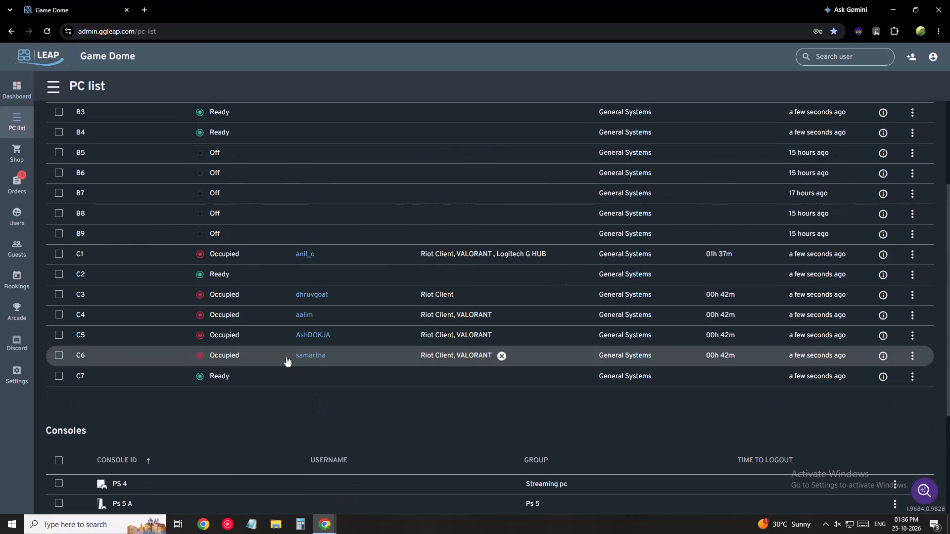
left_click(302, 258)
left_click(346, 268)
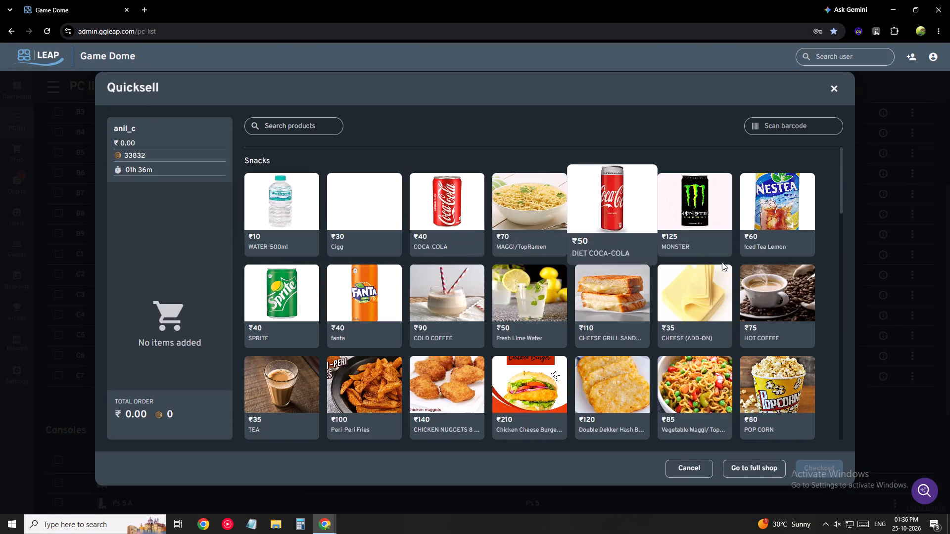
scroll(631, 346, "down", 3)
left_click(457, 348)
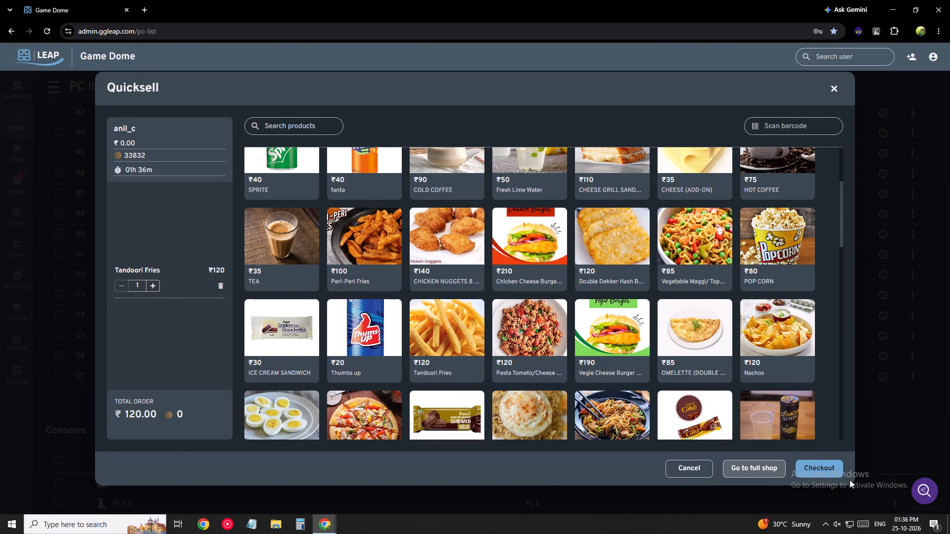
left_click(836, 469)
left_click(256, 287)
left_click(265, 437)
key("alt+Tab")
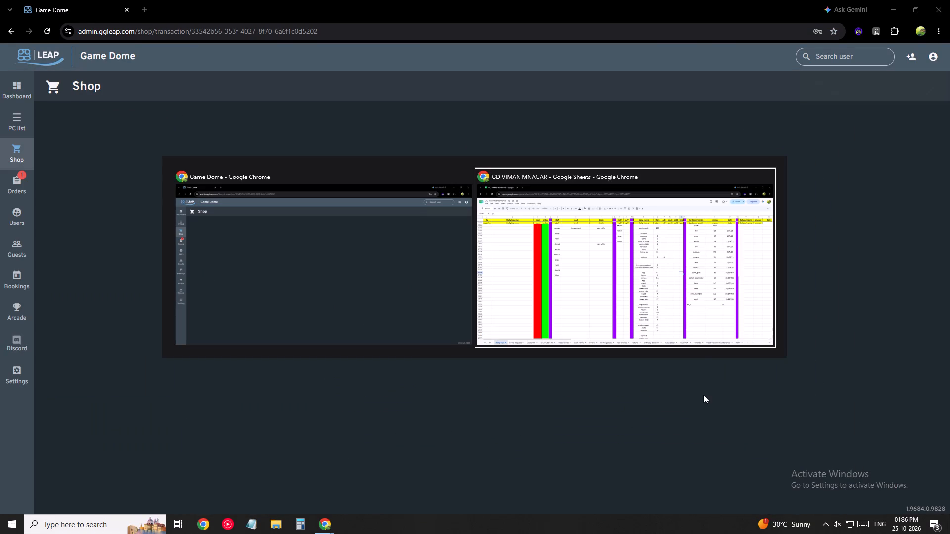
left_click(792, 390)
double_click(778, 386)
key("BackSpace")
key("BackSpace")
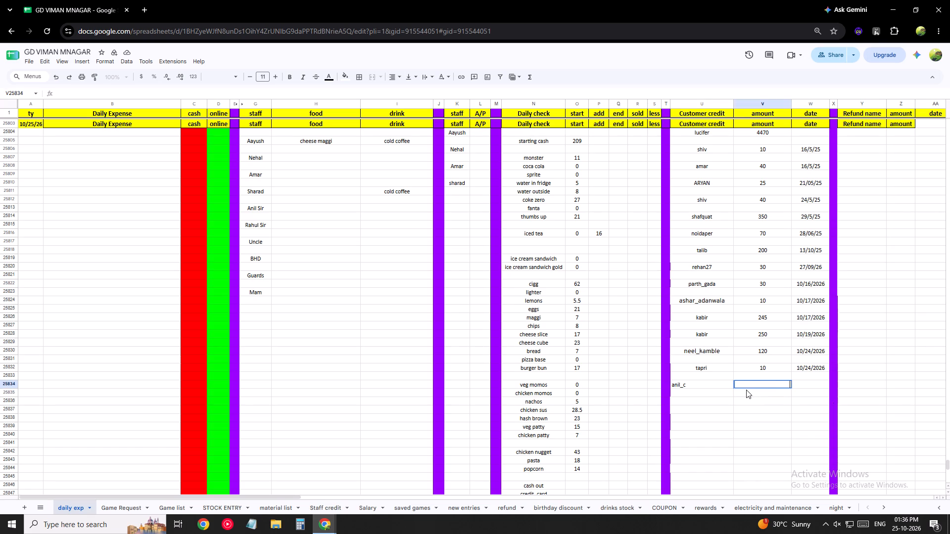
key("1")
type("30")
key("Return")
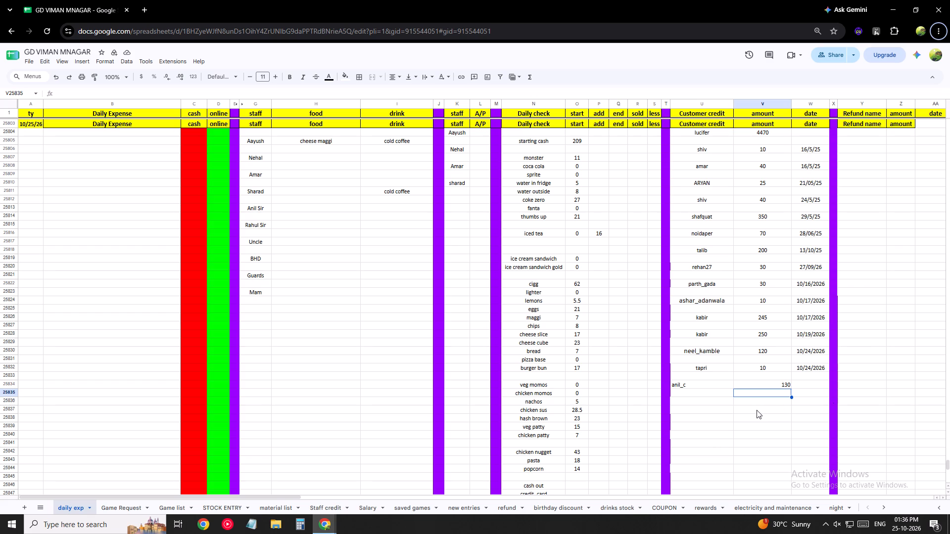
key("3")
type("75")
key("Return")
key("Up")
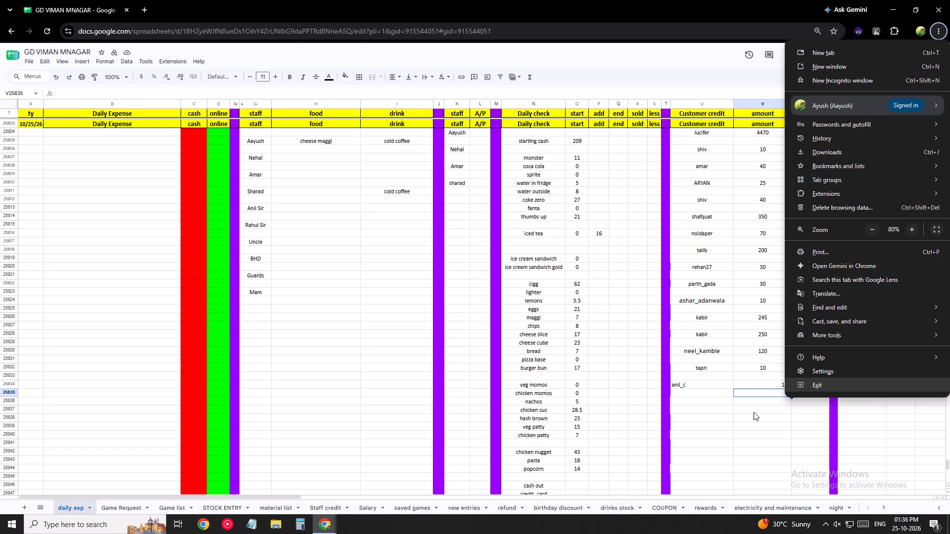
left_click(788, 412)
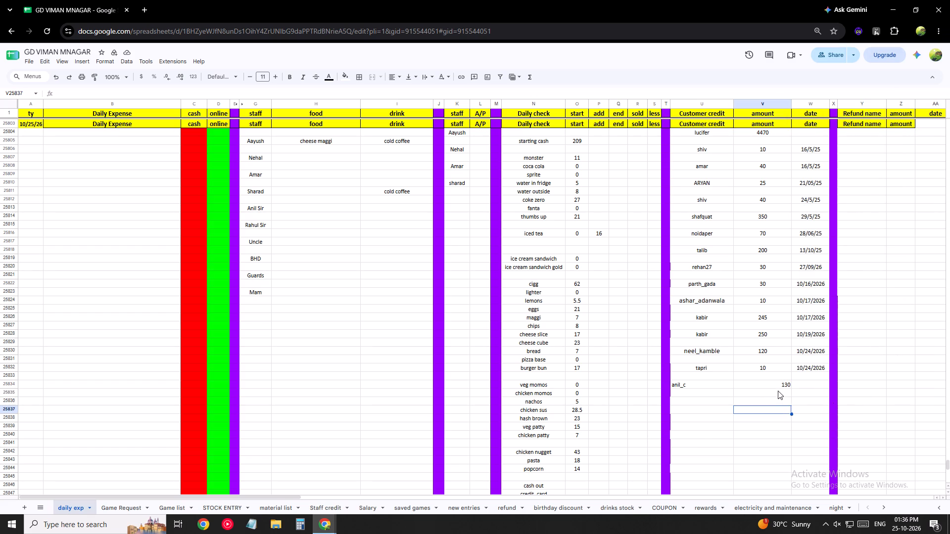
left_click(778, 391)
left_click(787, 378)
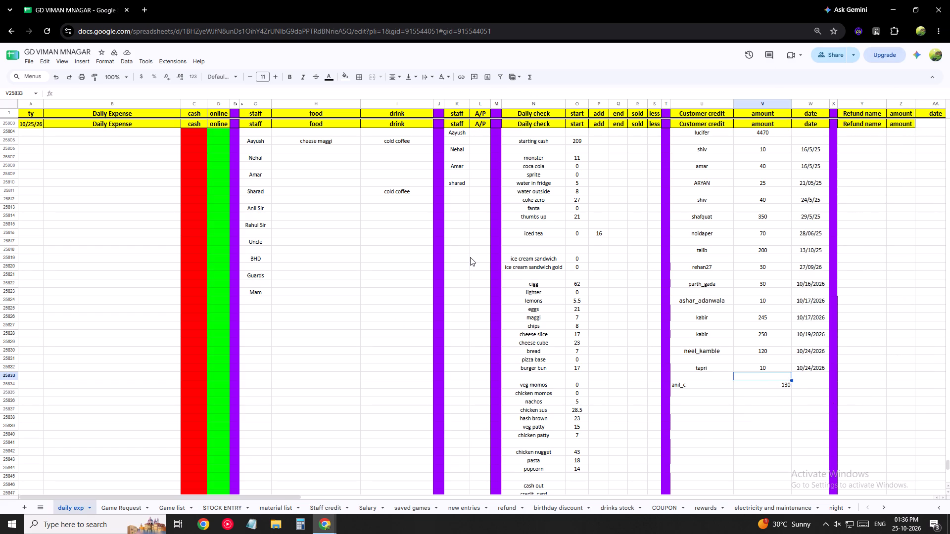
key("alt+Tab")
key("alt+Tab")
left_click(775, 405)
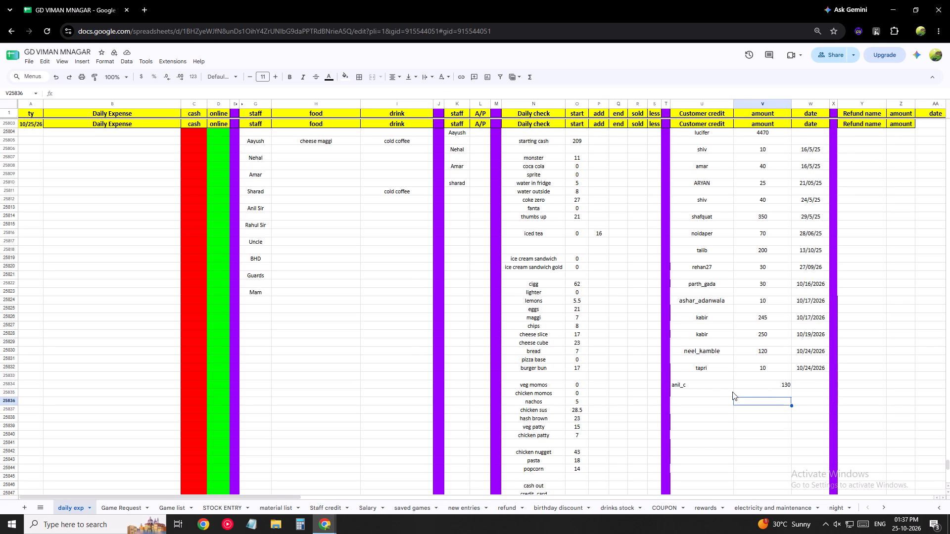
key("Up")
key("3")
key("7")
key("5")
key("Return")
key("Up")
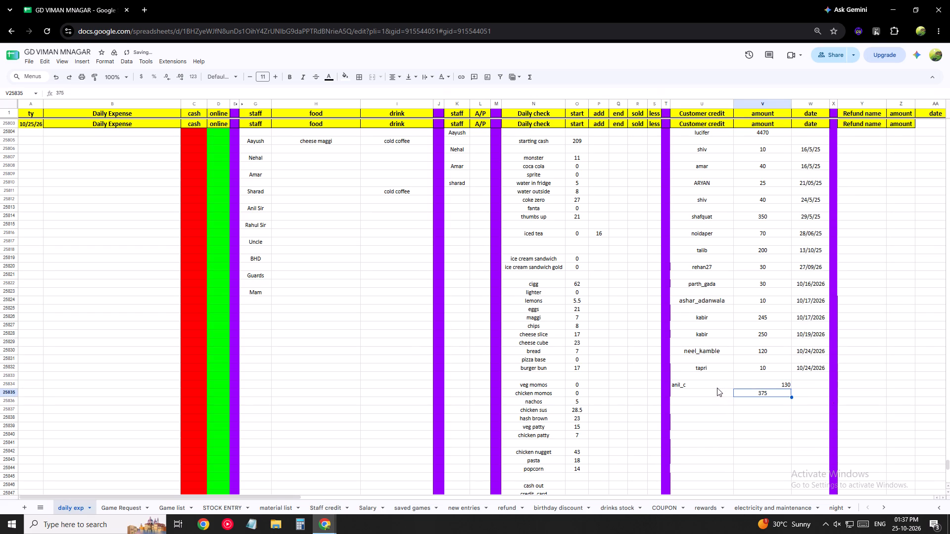
key("shift+Up")
key("Delete")
key("Up")
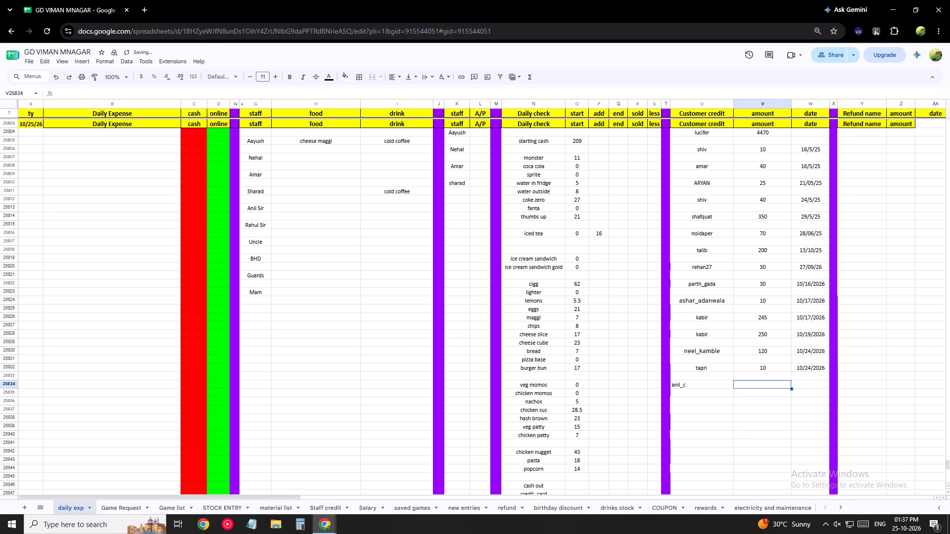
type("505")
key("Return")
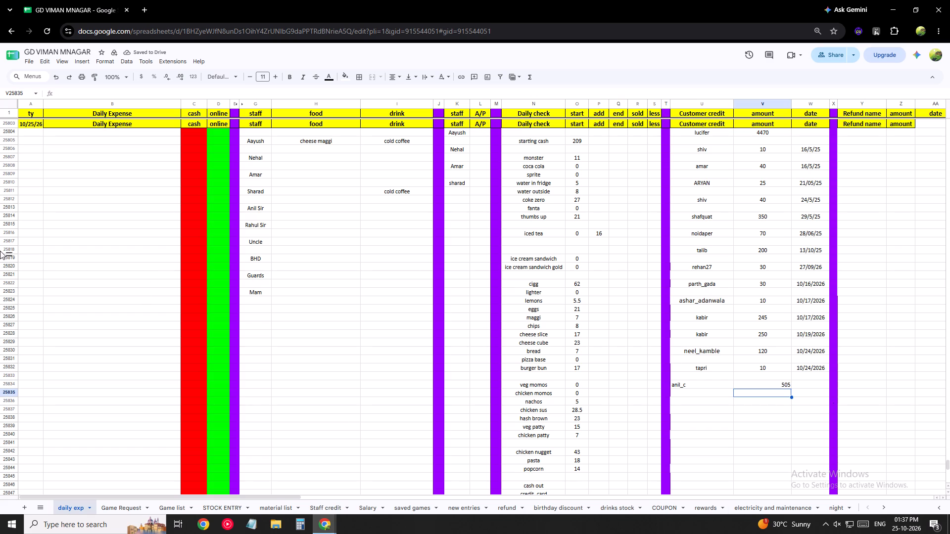
Switch back to Game Dome and add the ₹375 5 Hr Pc Rental game pass to a full-shop order for C1's customer.
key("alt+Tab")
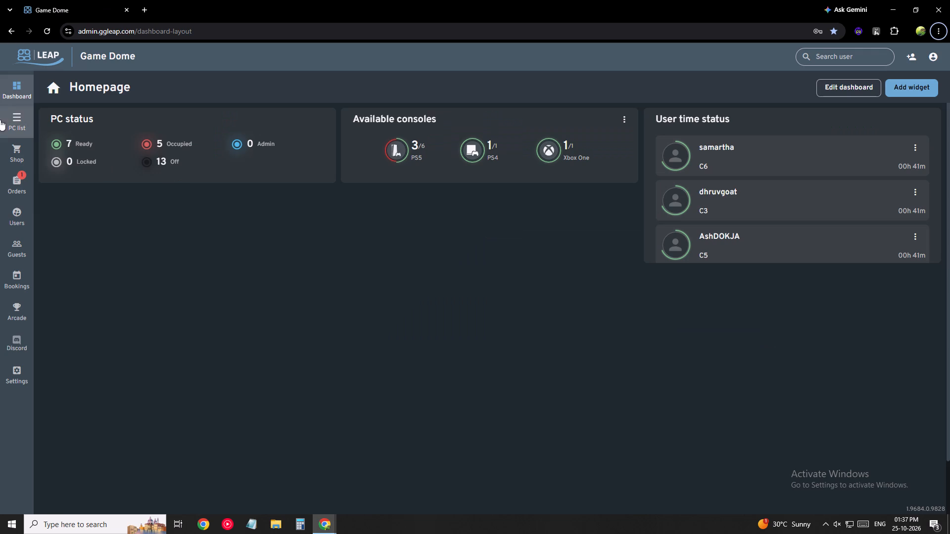
left_click(2, 120)
scroll(306, 301, "down", 13)
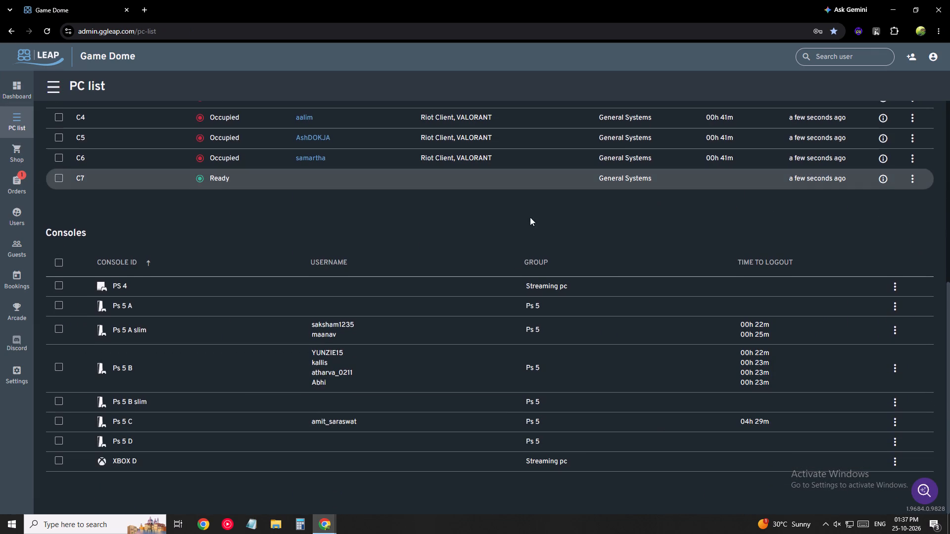
scroll(393, 344, "up", 3)
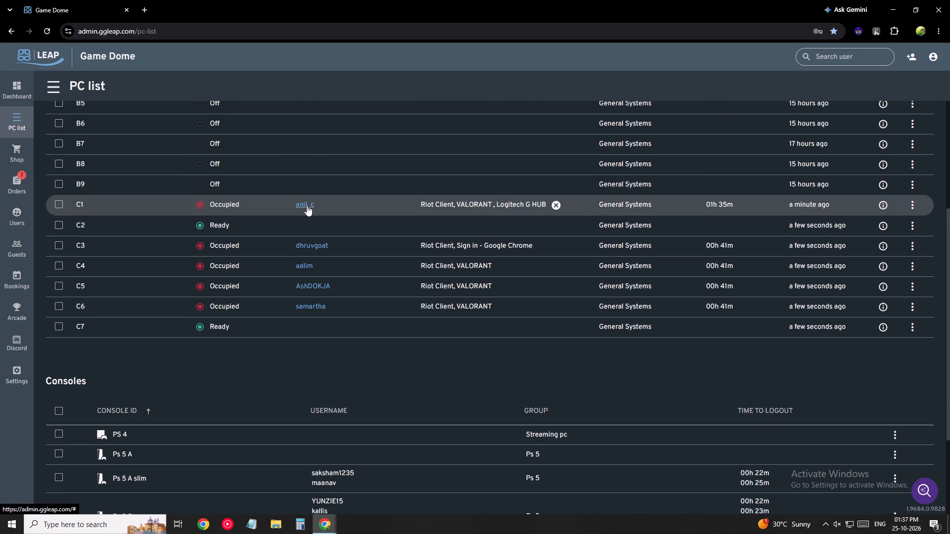
left_click(307, 205)
left_click(332, 210)
left_click(753, 457)
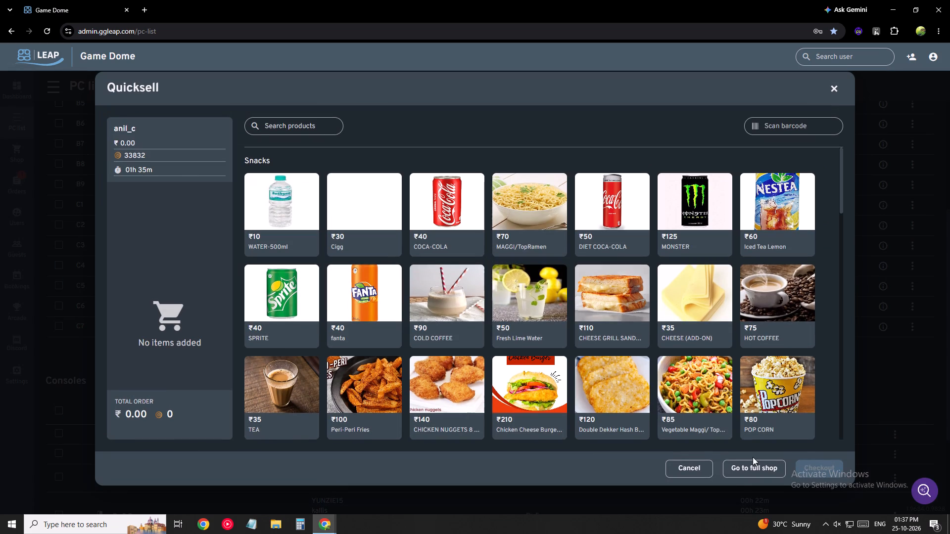
left_click(738, 477)
left_click(313, 156)
left_click(261, 181)
left_click(304, 228)
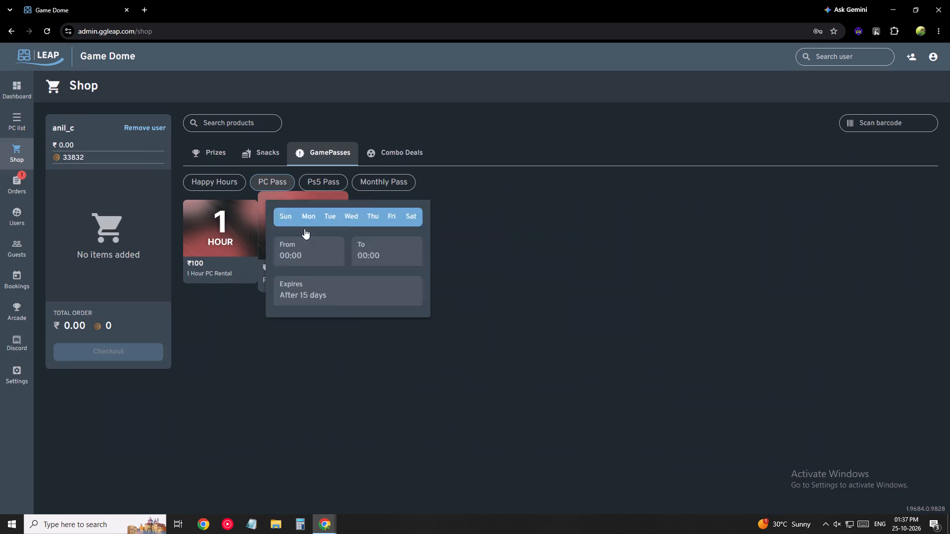
left_click(392, 238)
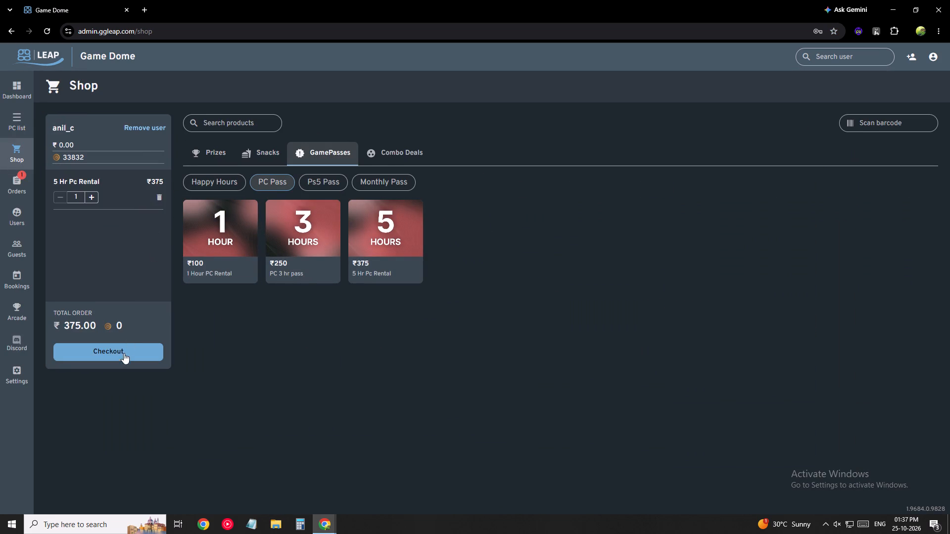
Check out the order with the full ₹375 charged to credit card, and return to the PC list's consoles.
left_click(123, 355)
left_click(256, 285)
left_click(303, 462)
left_click(301, 448)
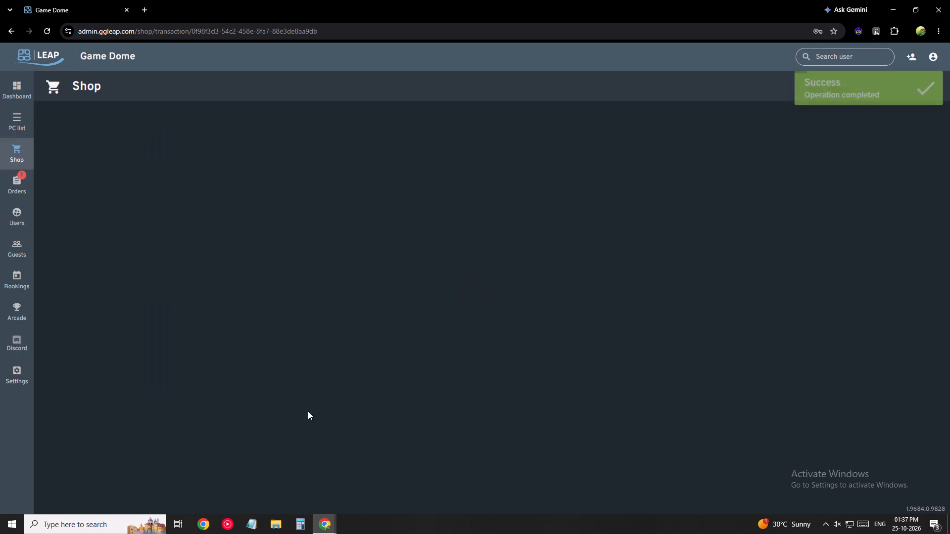
left_click(20, 114)
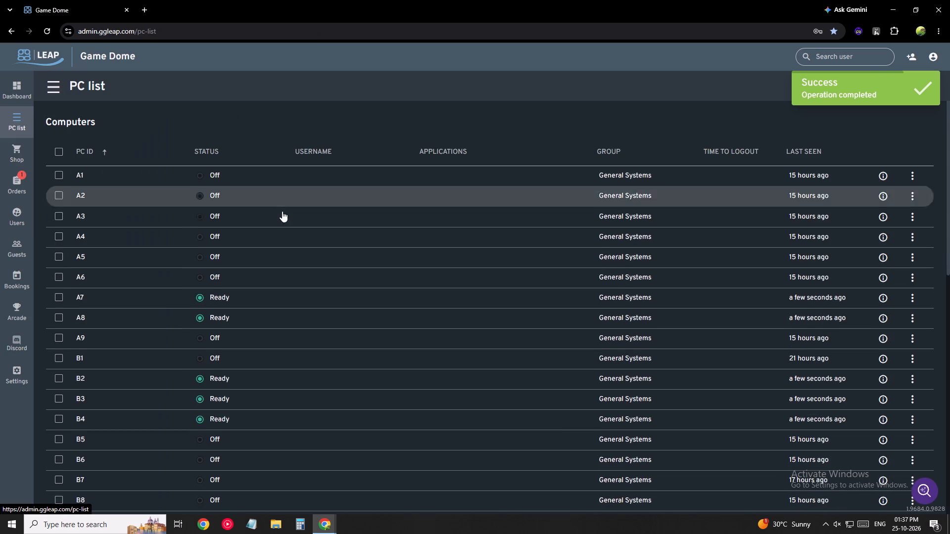
scroll(522, 301, "down", 3)
scroll(516, 303, "up", 1)
scroll(515, 303, "down", 4)
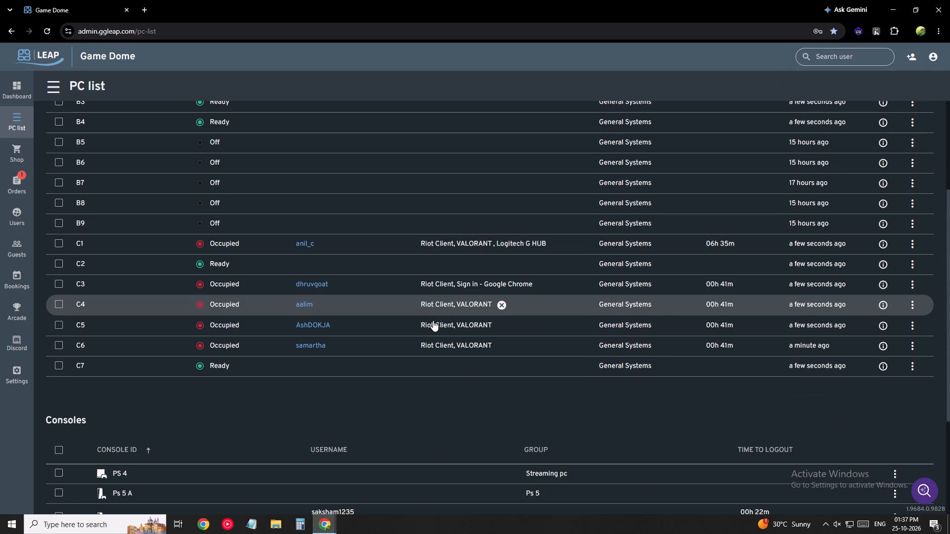
scroll(495, 384, "down", 3)
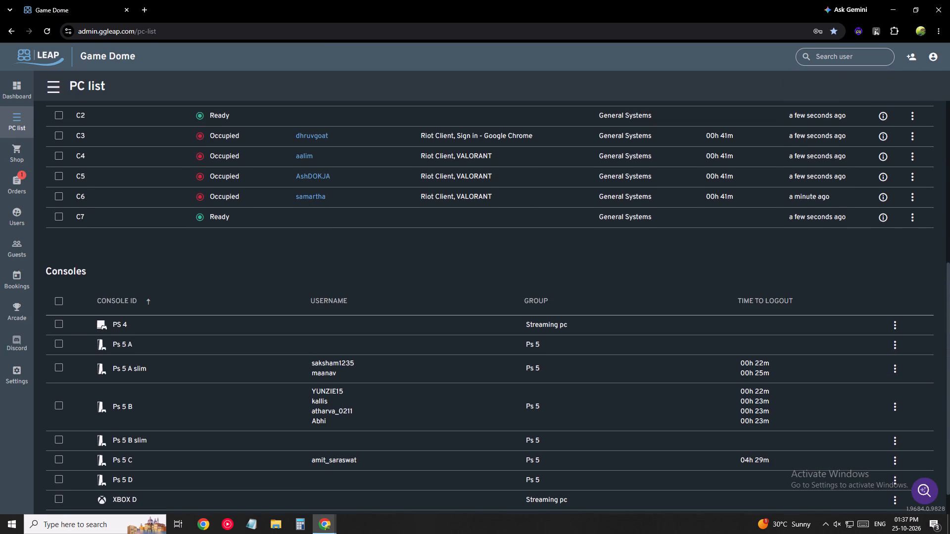
Search the users for nasif and open a full-shop order for that customer.
left_click(845, 52)
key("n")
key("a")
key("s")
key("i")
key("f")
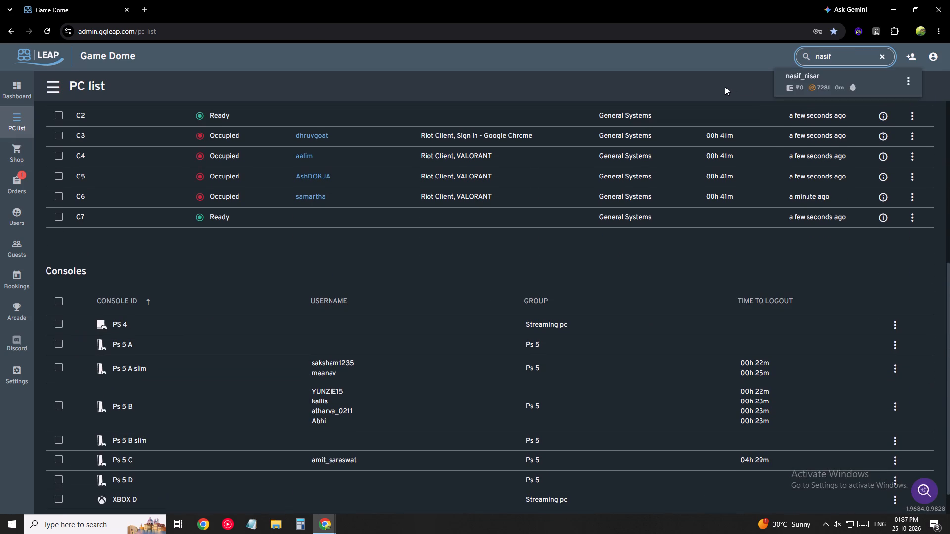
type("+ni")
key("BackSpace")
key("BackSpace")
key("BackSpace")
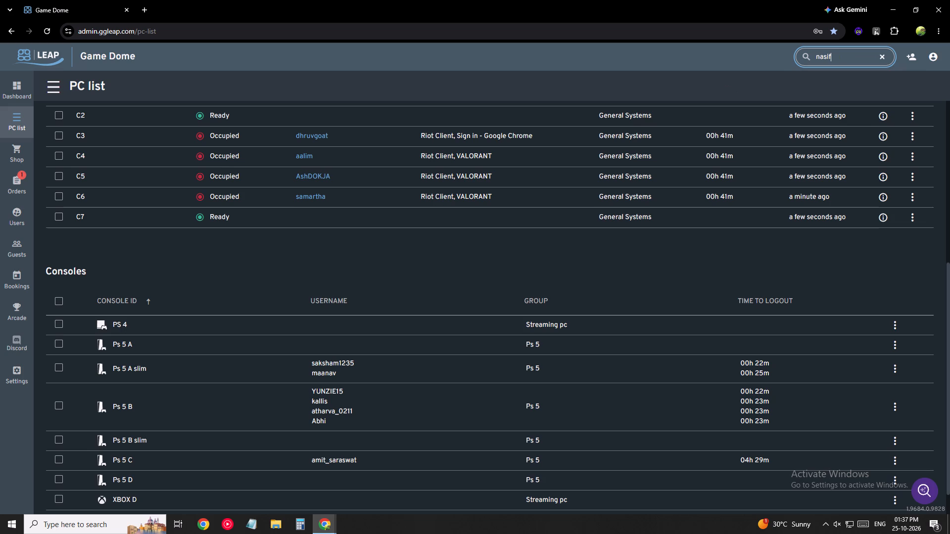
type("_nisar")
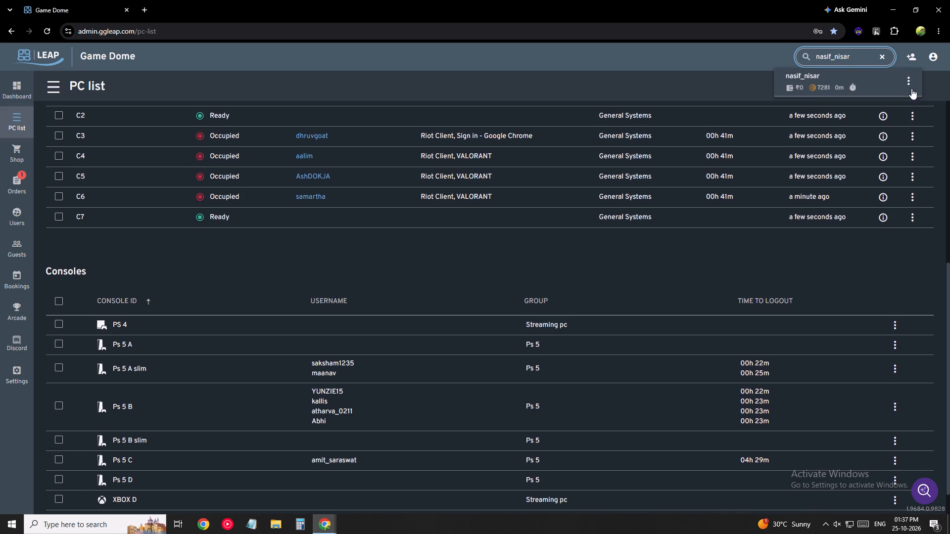
left_click(914, 82)
left_click(927, 89)
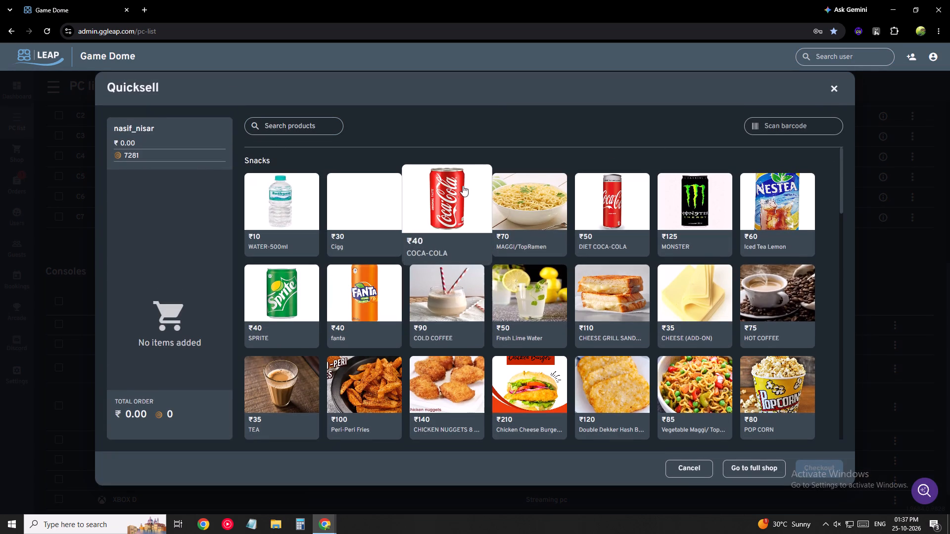
left_click(736, 462)
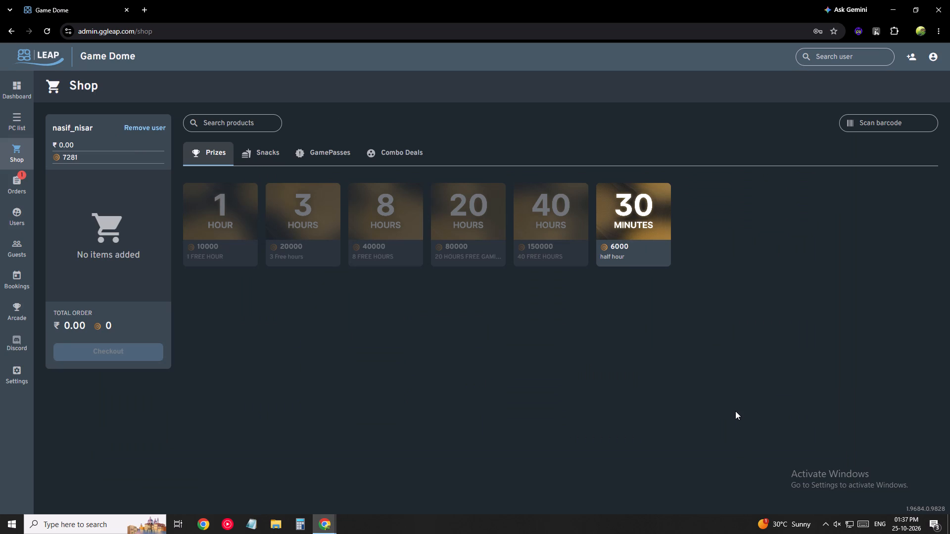
Add the ₹375 5 Hr PS5 game pass to the order and charge the full amount to credit card.
left_click(310, 140)
left_click(318, 159)
left_click(312, 179)
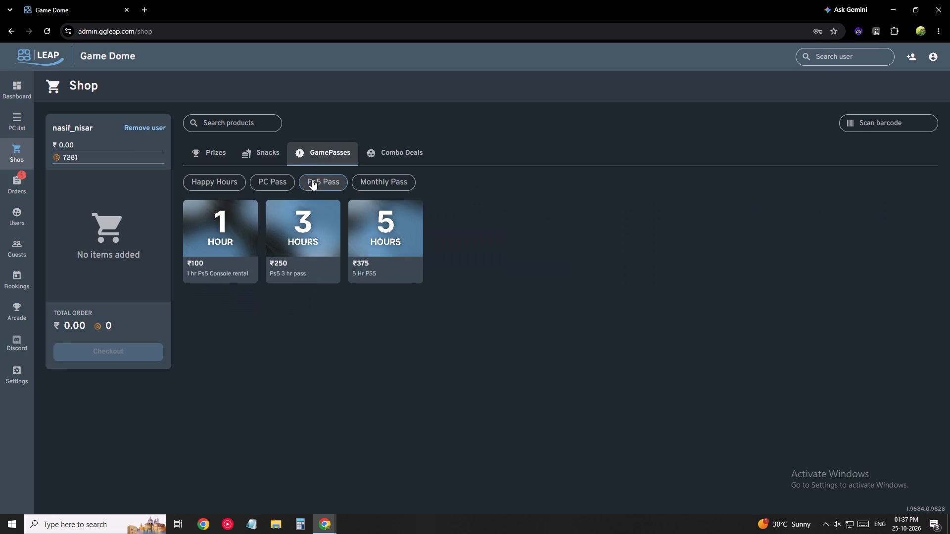
left_click(386, 225)
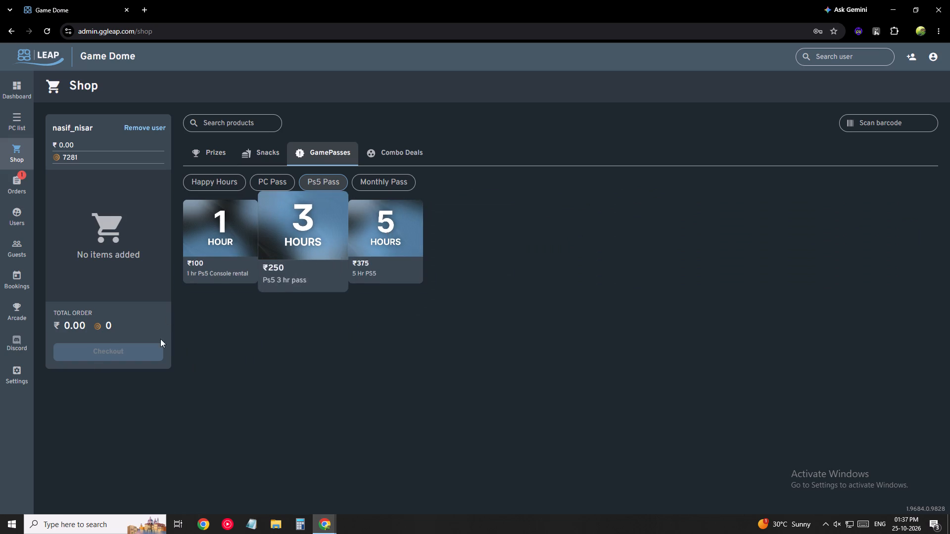
left_click(404, 246)
left_click(126, 351)
left_click(252, 283)
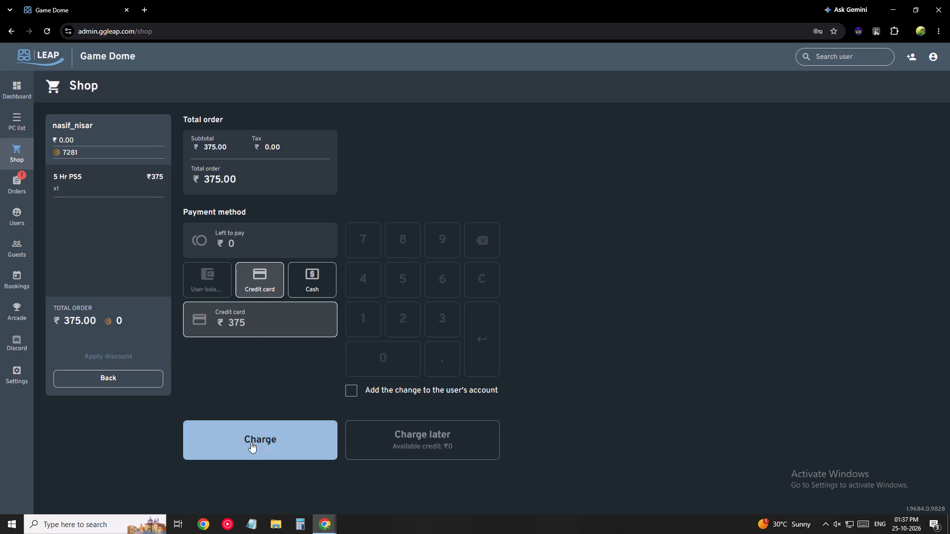
left_click(254, 446)
Review the PC and console sessions, check the order history, and go back to the PC list.
left_click(7, 128)
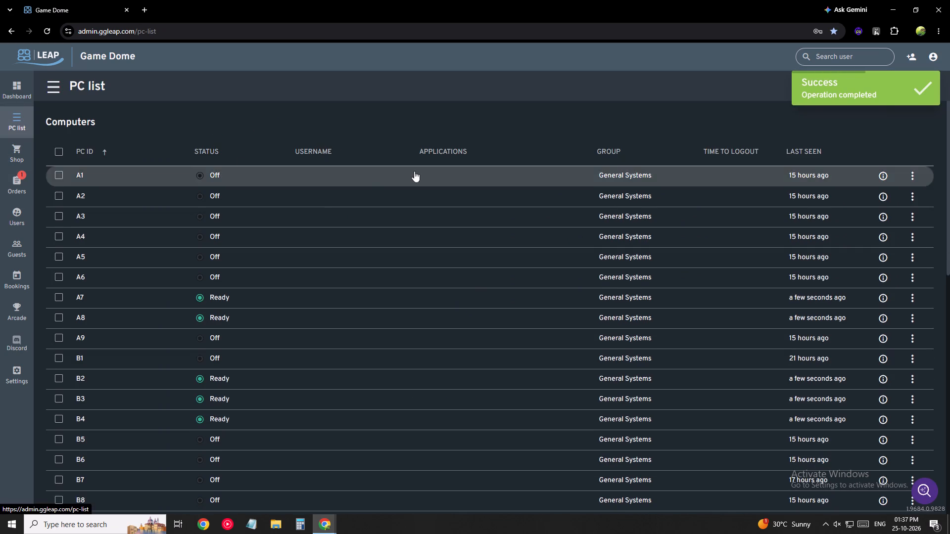
scroll(394, 268, "down", 9)
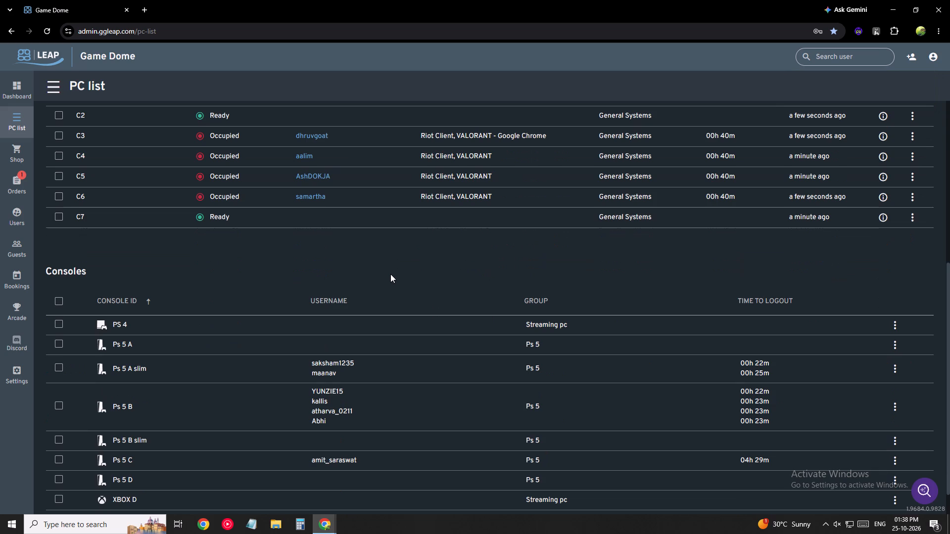
scroll(387, 276, "down", 6)
scroll(309, 311, "up", 1)
scroll(295, 318, "down", 1)
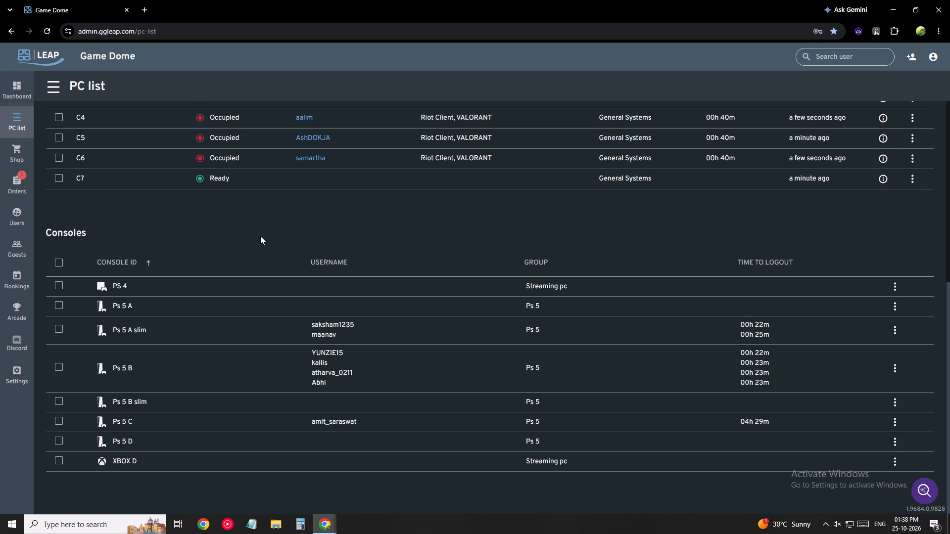
left_click(5, 199)
left_click(247, 120)
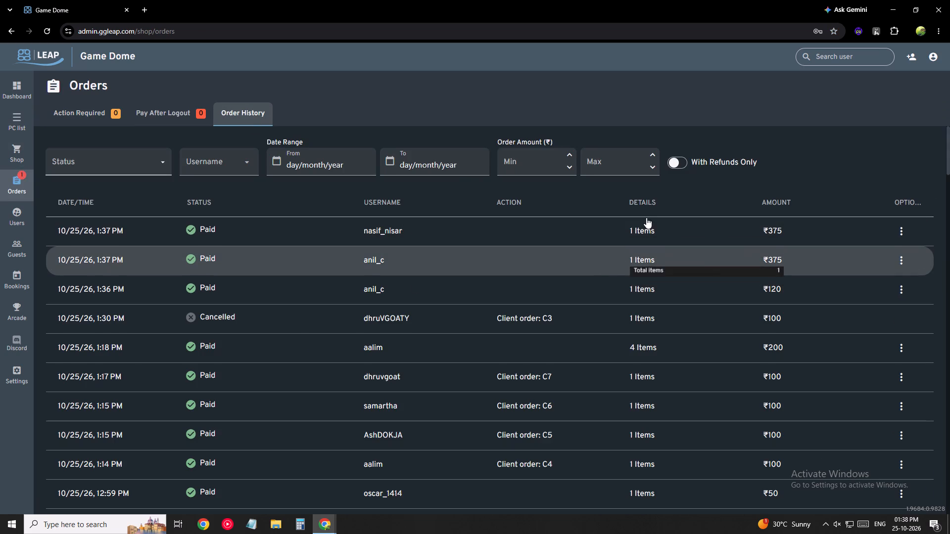
left_click(0, 129)
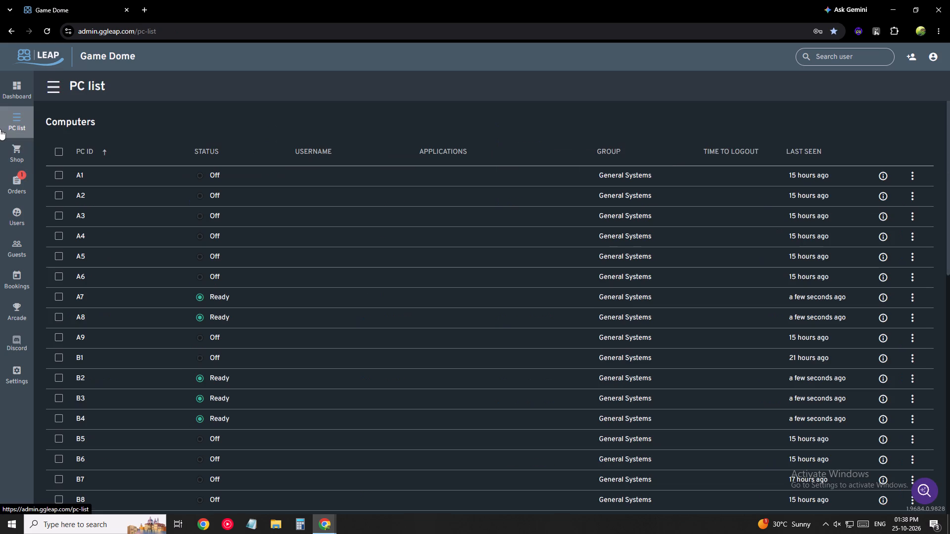
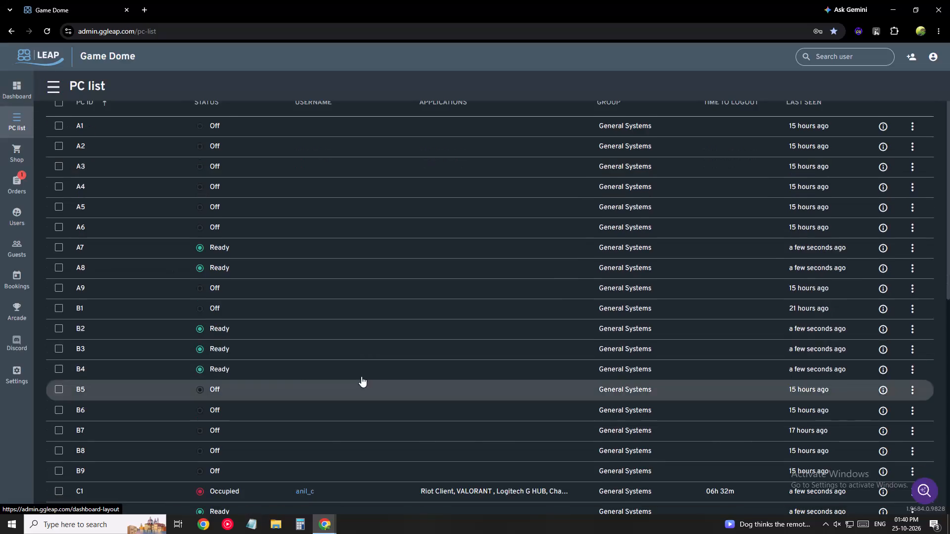
scroll(395, 372, "up", 1)
scroll(395, 372, "down", 7)
left_click(894, 306)
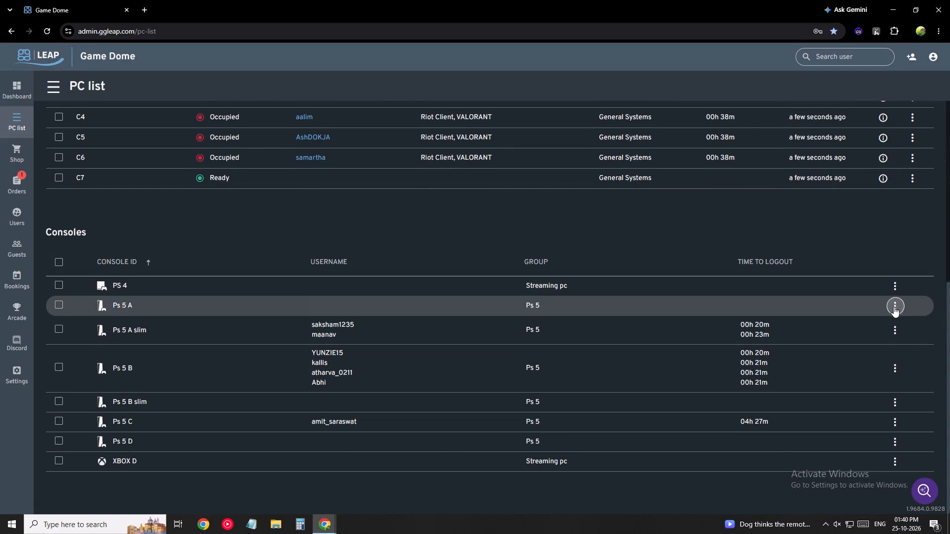
left_click(905, 318)
left_click(456, 277)
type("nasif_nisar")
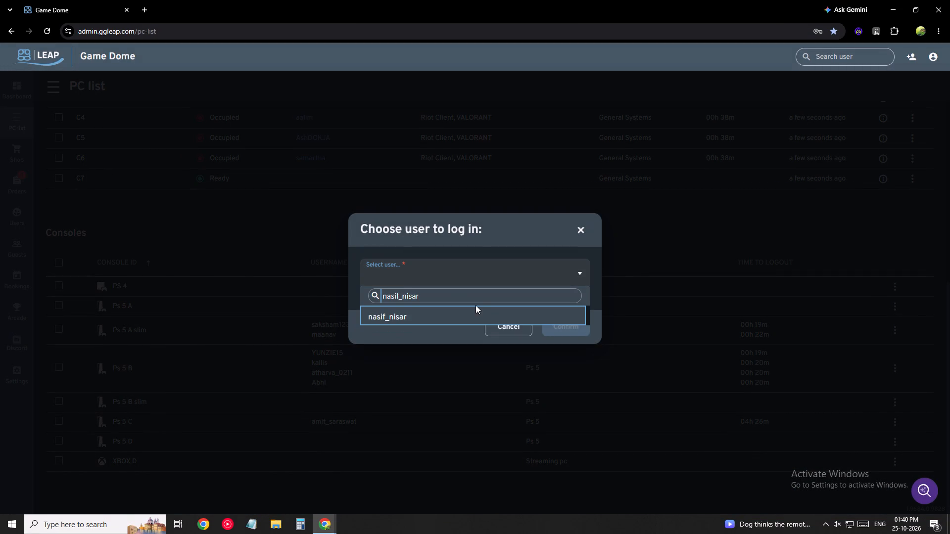
left_click(478, 311)
left_click(576, 326)
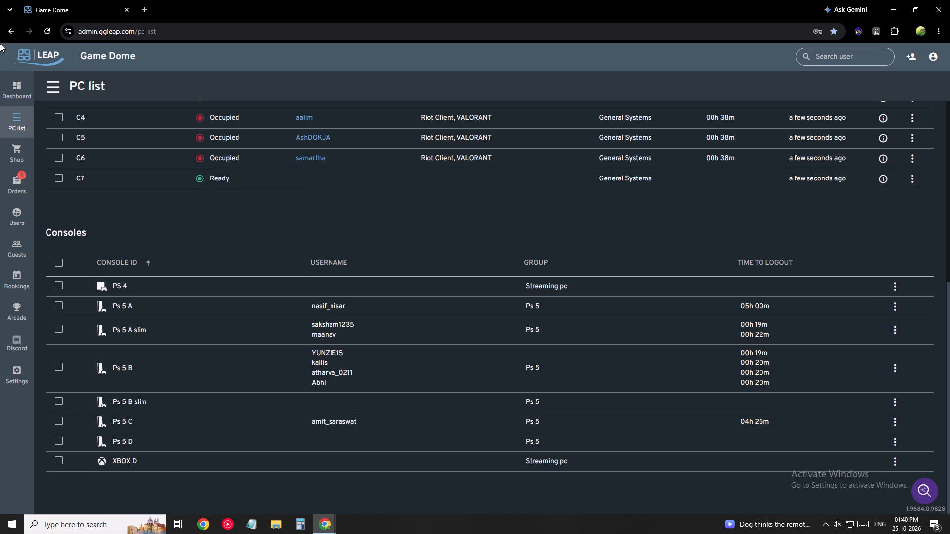
Check the customer credit entries in the daily expense spreadsheet against the recent orders in the order history, and return to the PC list.
key("alt+Tab")
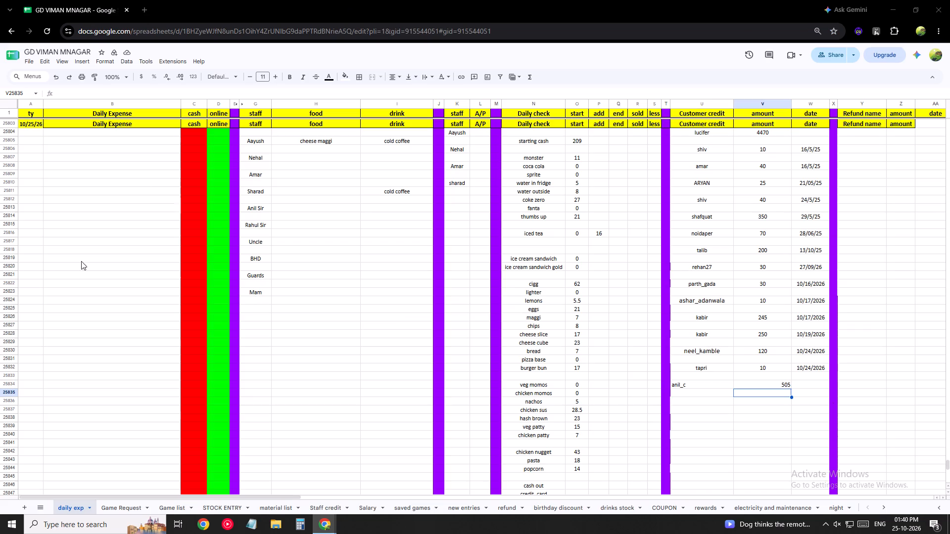
key("alt+Tab")
key("alt+Tab")
key("alt+Tab")
left_click(14, 105)
left_click(17, 124)
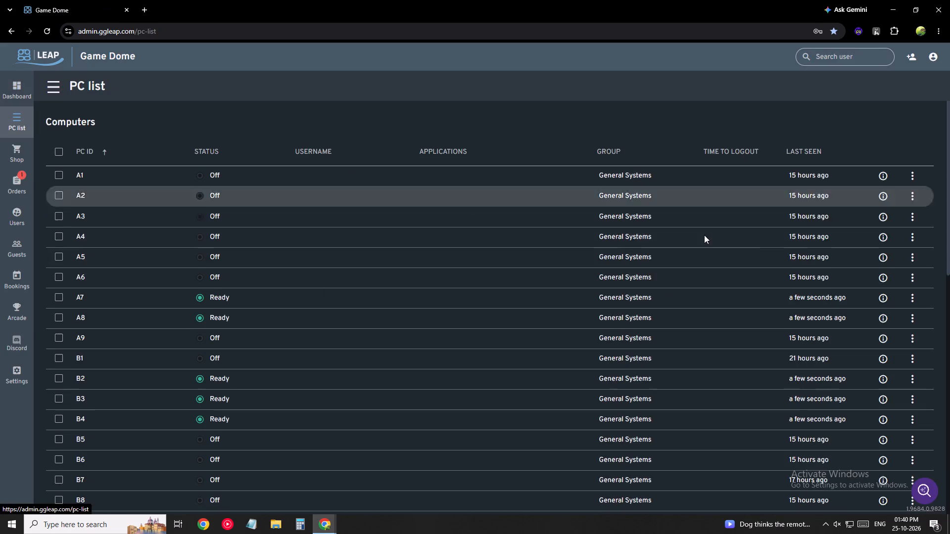
key("alt+Tab")
key("alt+Tab")
left_click(12, 189)
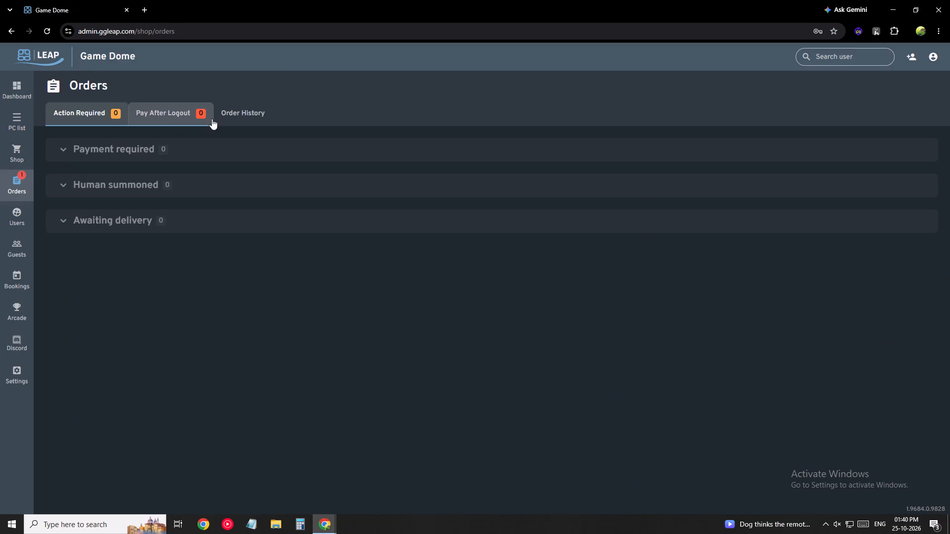
left_click(213, 118)
left_click(240, 122)
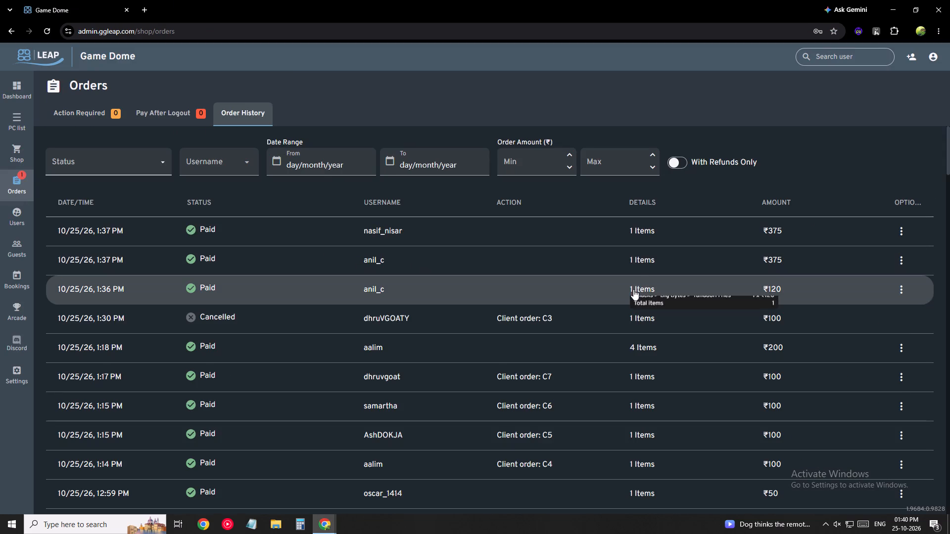
left_click(2, 108)
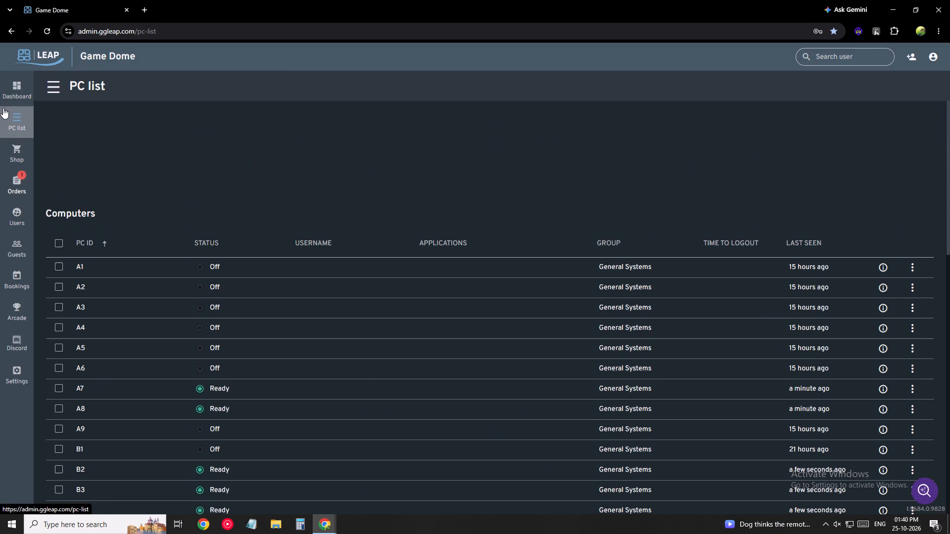
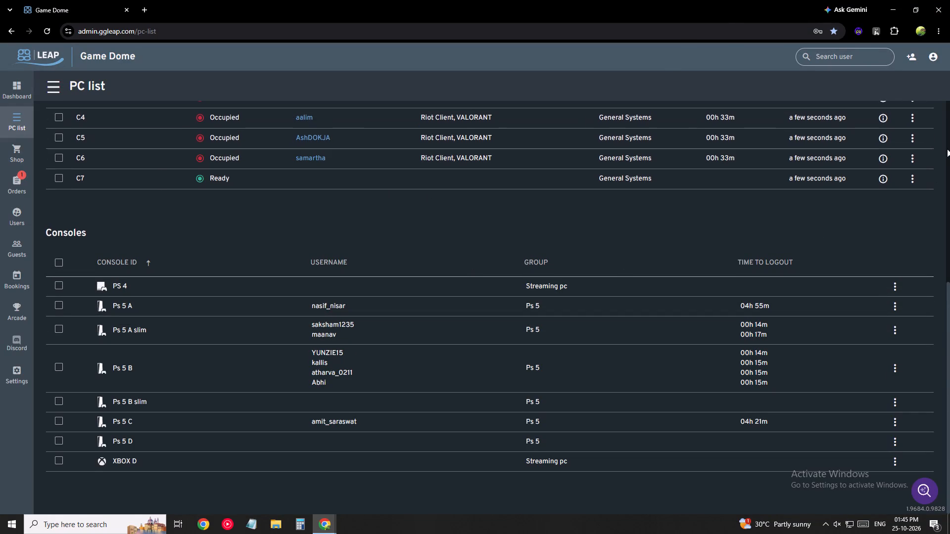
Open the full shop with an order for the customer nasif, who is on the Ps 5 A console.
left_click(865, 52)
left_click(31, 153)
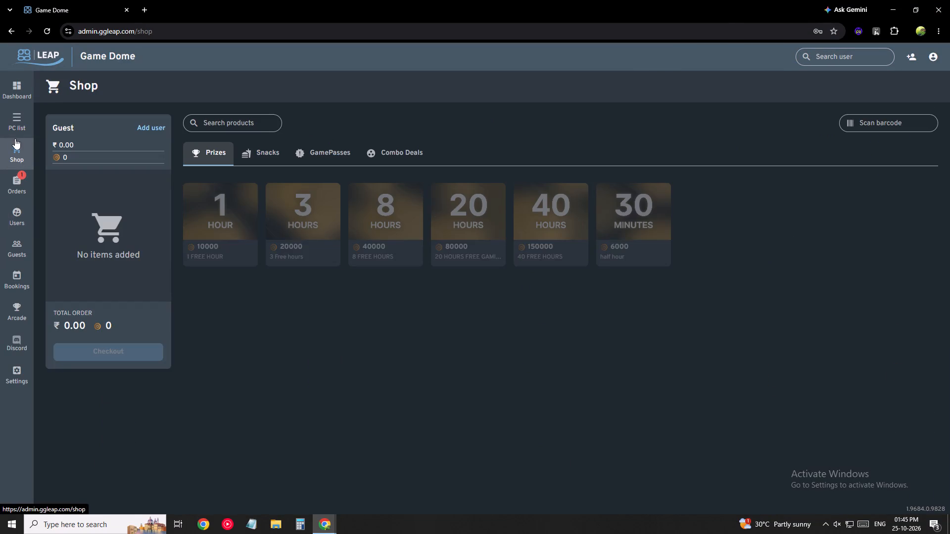
left_click(15, 136)
scroll(410, 293, "down", 9)
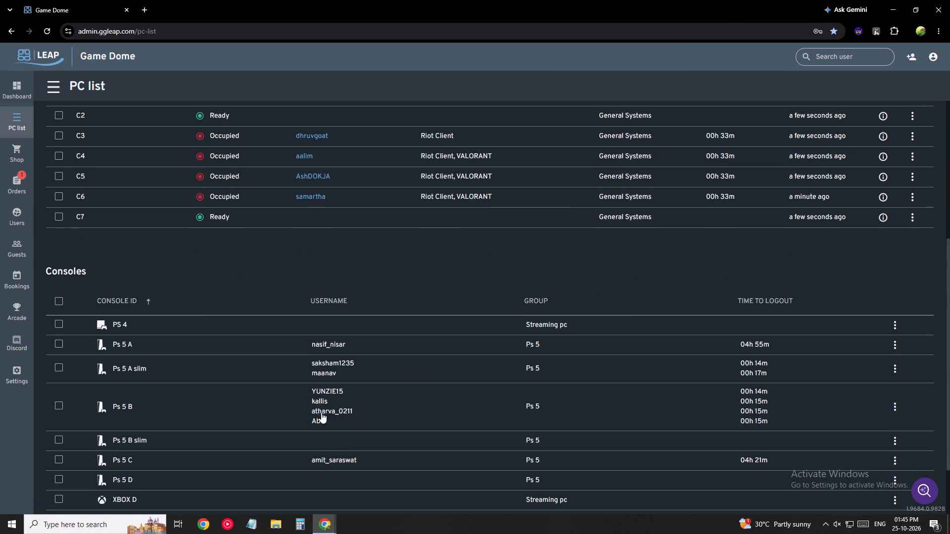
left_click(325, 346)
left_click(362, 360)
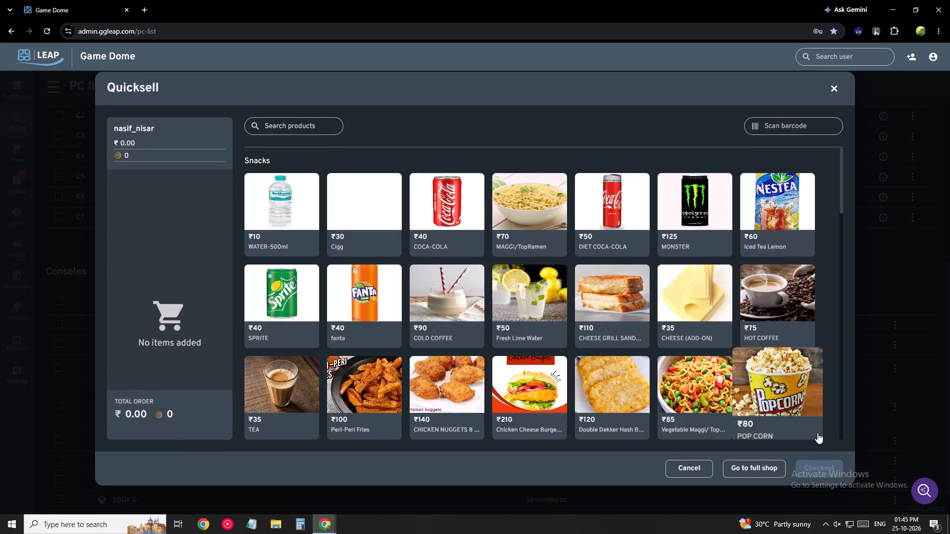
scroll(824, 355, "down", 2)
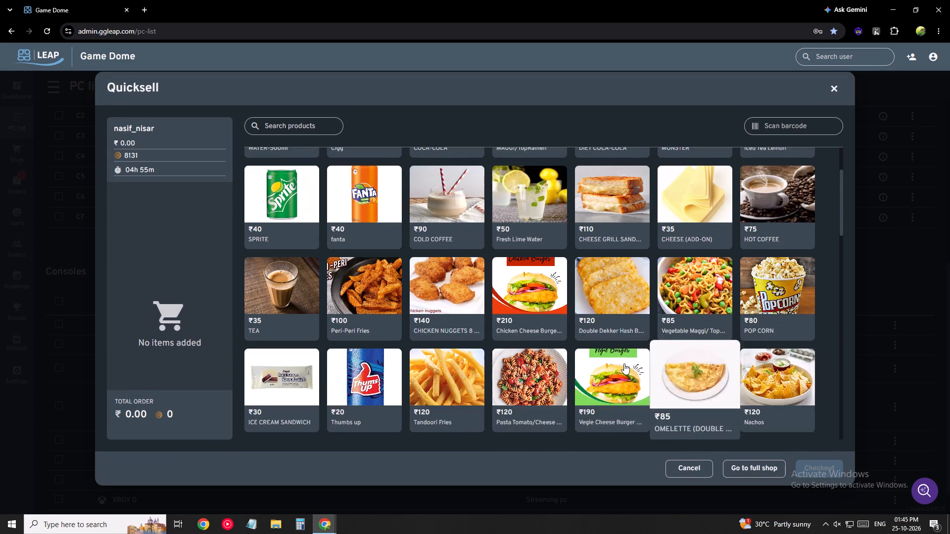
scroll(624, 363, "down", 1)
scroll(624, 363, "up", 1)
left_click(751, 464)
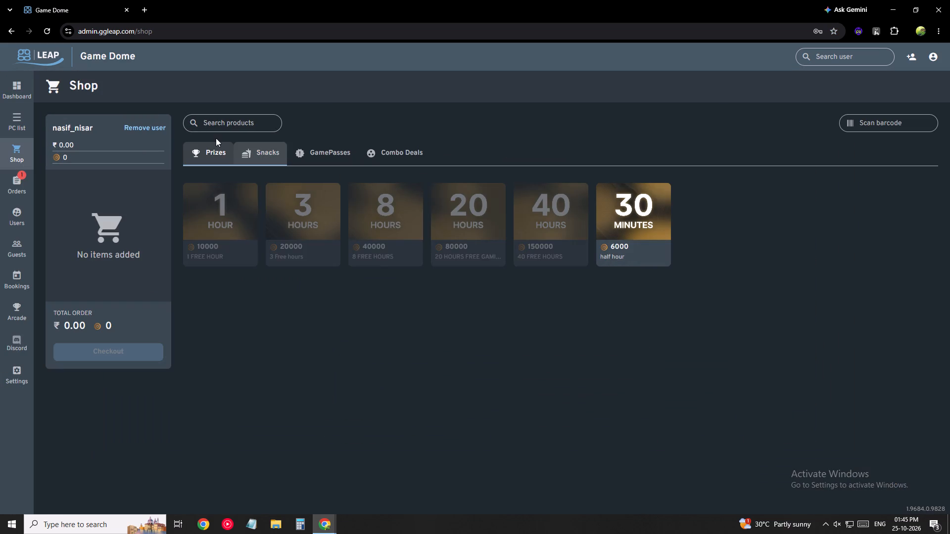
Add two Chicken Maggi/TopRamen, one Chicken Nuggets 8 pcs, one Vegetable Maggi/TopRamen and one Peri-Peri Fries to nasif's order.
left_click(269, 157)
left_click(209, 182)
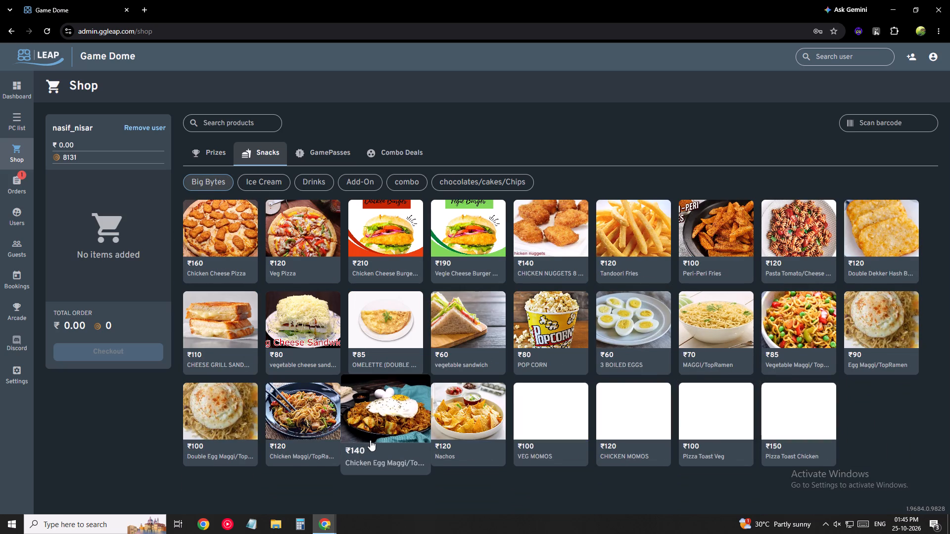
double_click(307, 419)
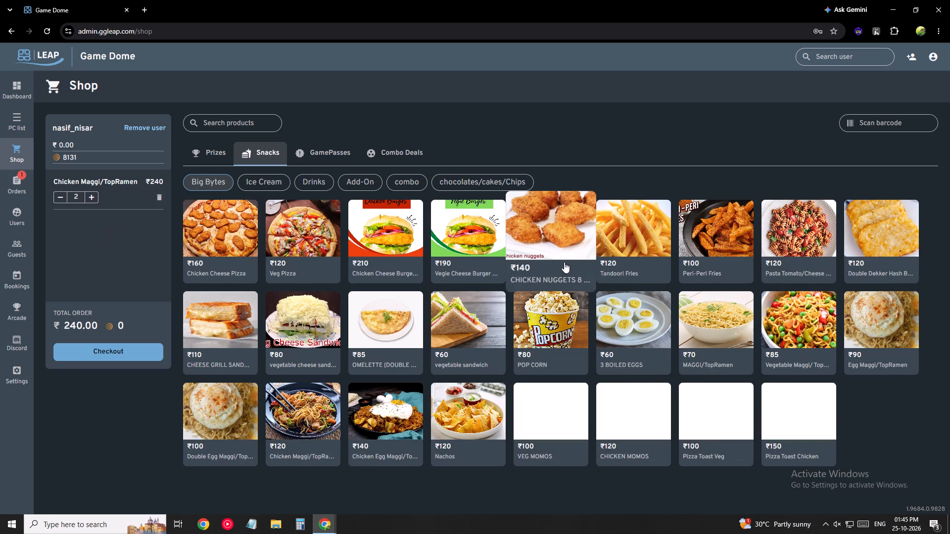
left_click(559, 248)
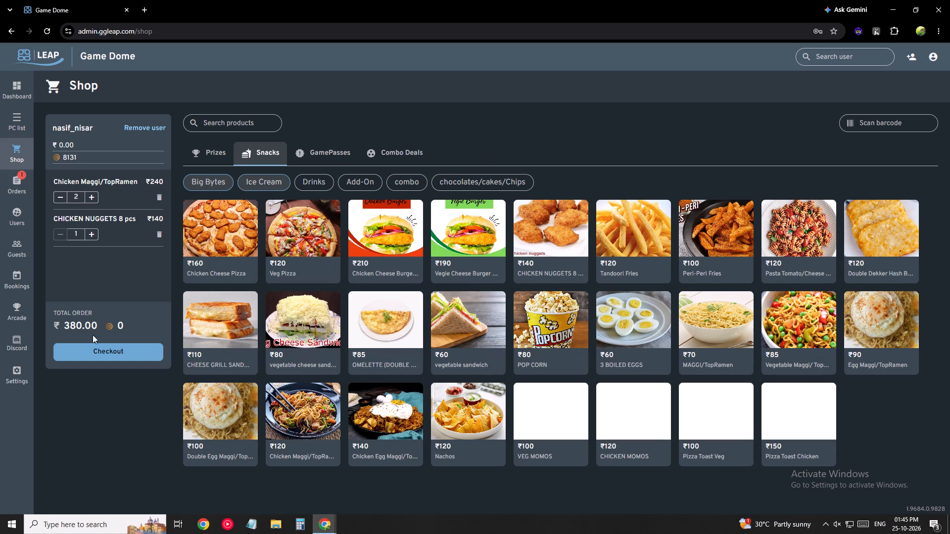
left_click(818, 314)
left_click(698, 222)
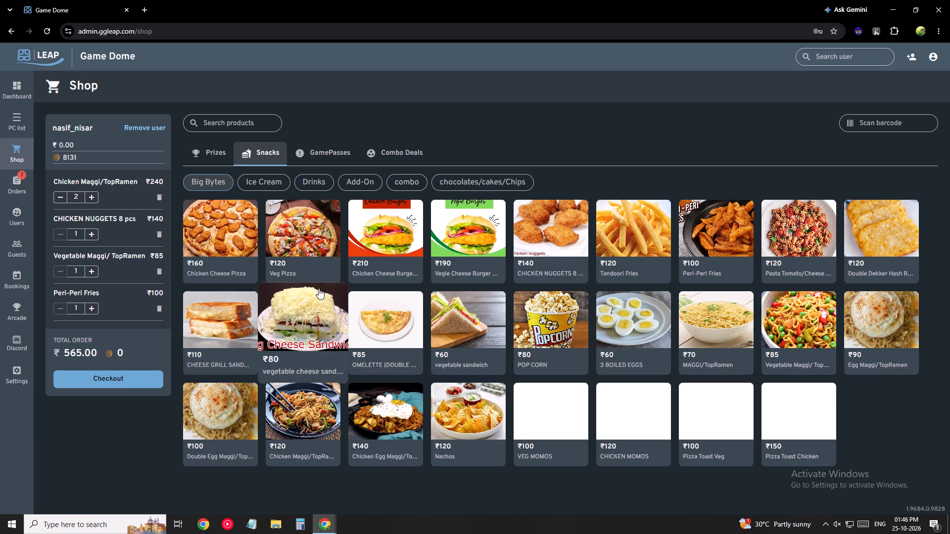
Check out nasif's snack order and charge it in full to credit card.
left_click(95, 382)
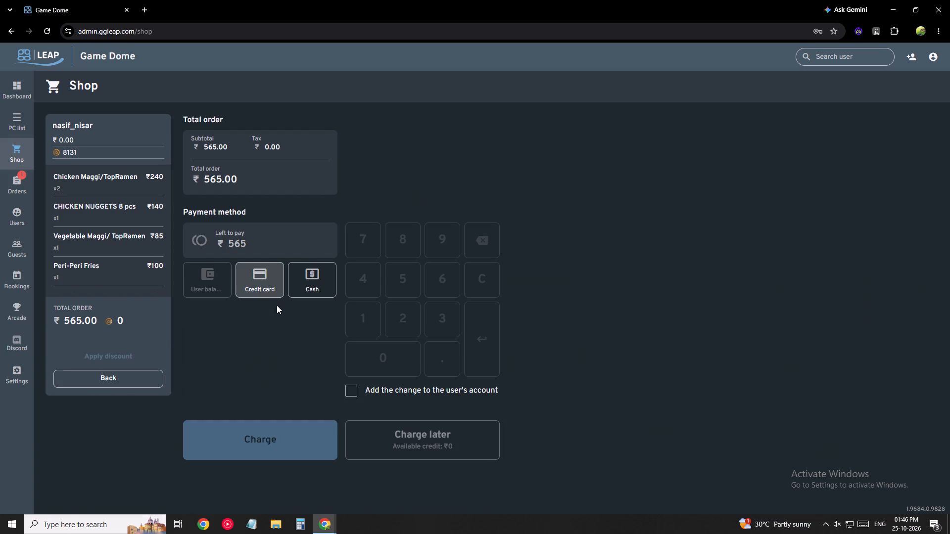
left_click(245, 292)
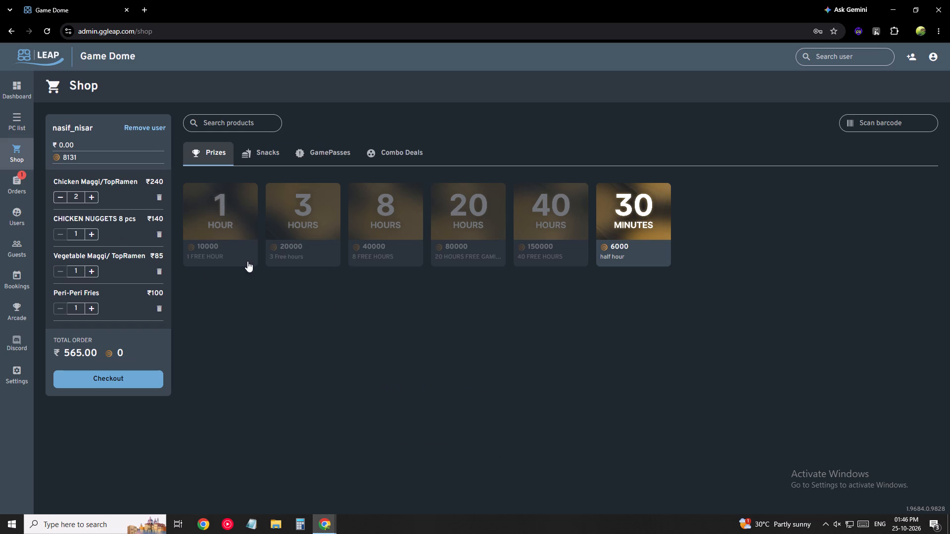
left_click(119, 374)
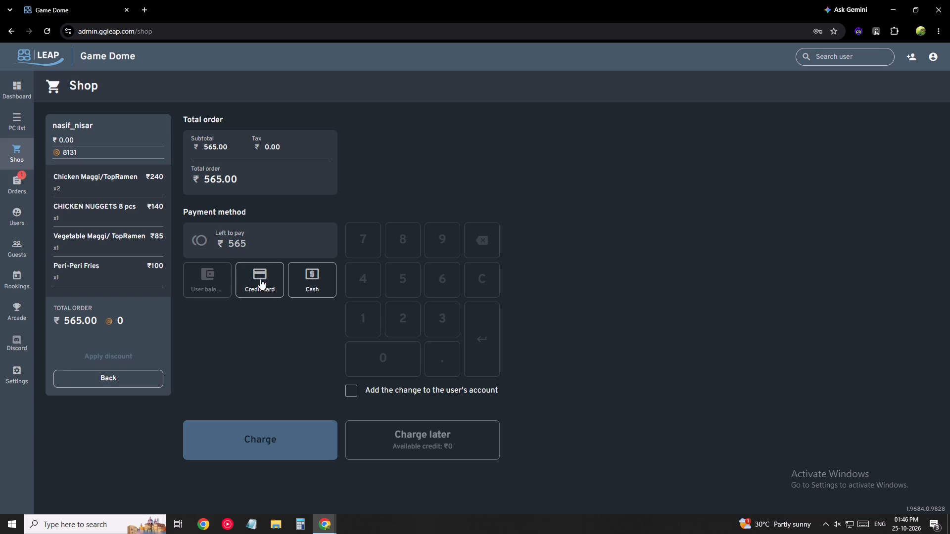
left_click(268, 277)
left_click(252, 436)
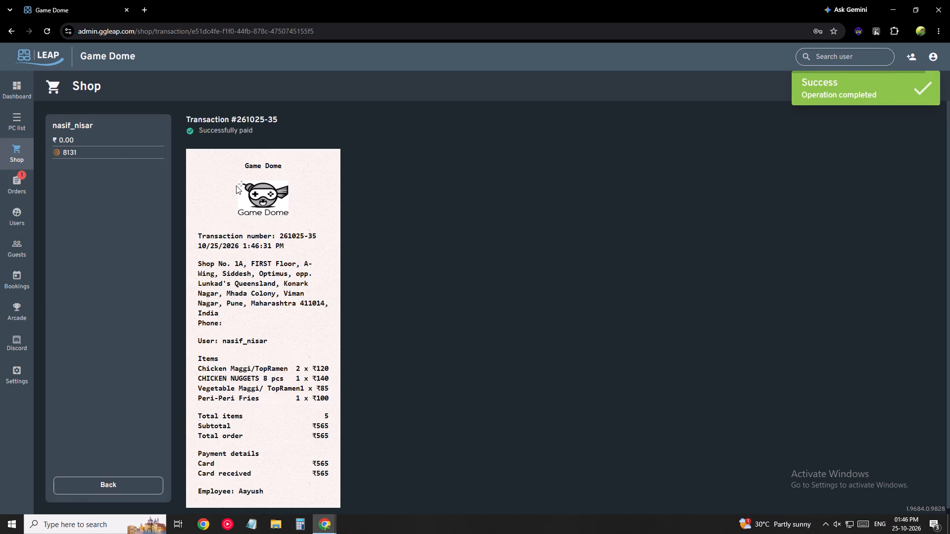
Calculate 1000 minus 865 in the Calculator app.
left_click(299, 527)
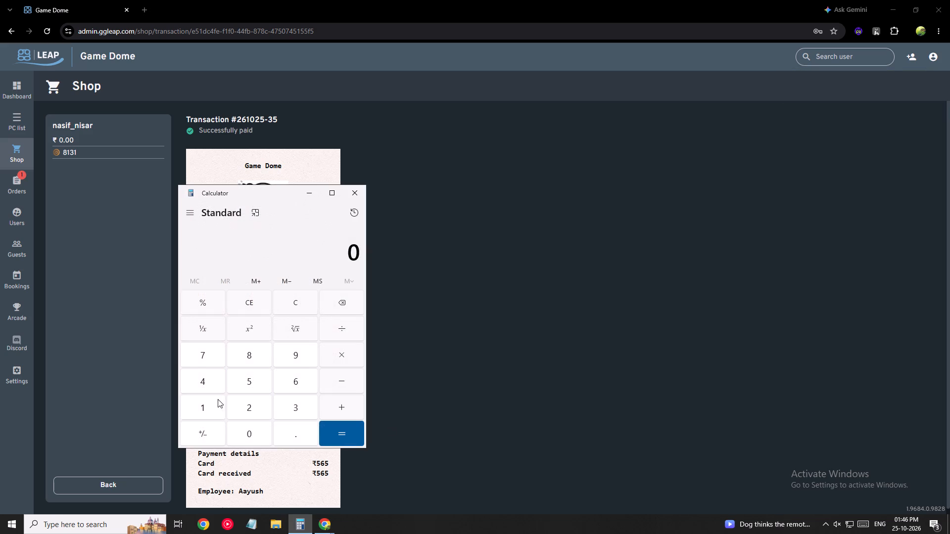
left_click(211, 398)
triple_click(252, 436)
left_click(344, 377)
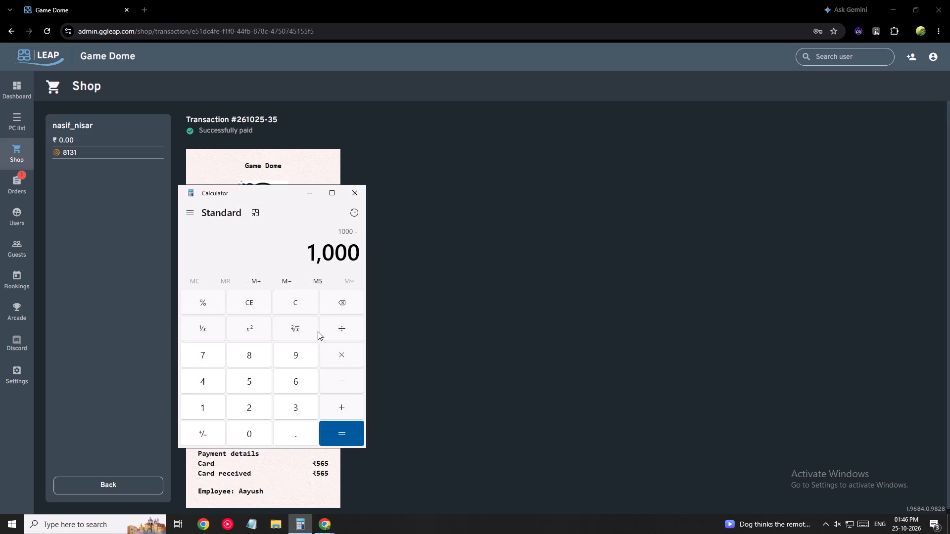
left_click(341, 380)
left_click_drag(246, 359, 253, 360)
left_click(286, 378)
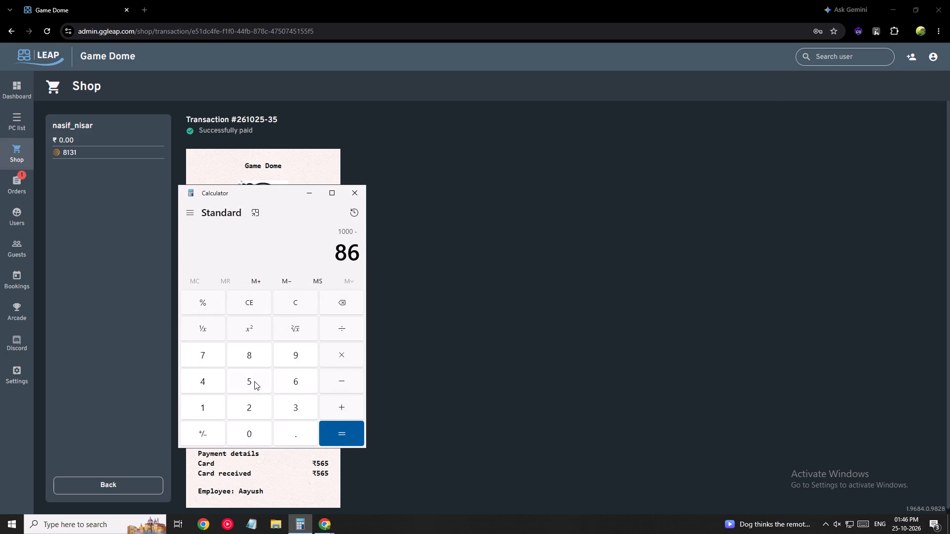
left_click(254, 381)
left_click(335, 427)
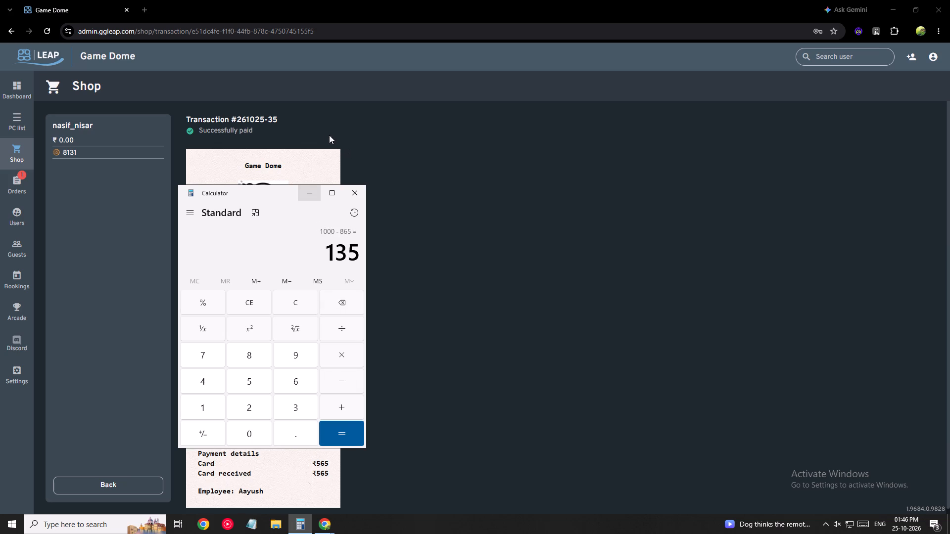
left_click_drag(270, 194, 598, 150)
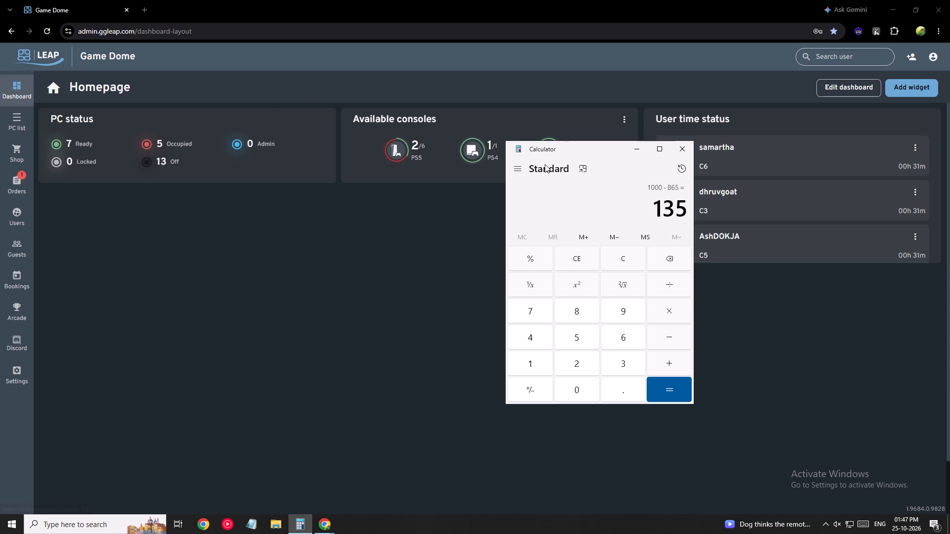
Subtract 120 and 125 in turn from the calculator's running result, and close the calculator.
left_click(670, 337)
left_click(529, 358)
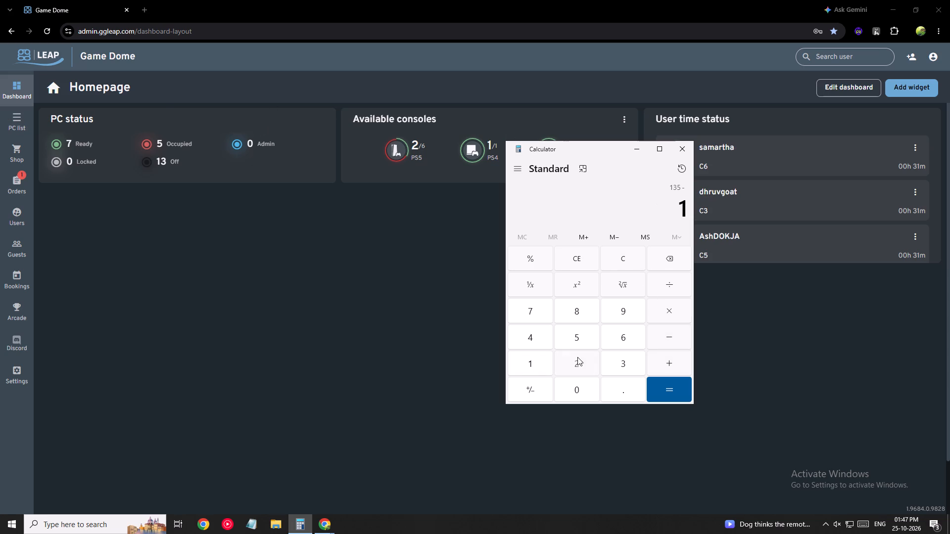
left_click(577, 357)
left_click(576, 388)
left_click(665, 393)
left_click(672, 340)
left_click(518, 365)
left_click(576, 374)
left_click(580, 342)
left_click(675, 390)
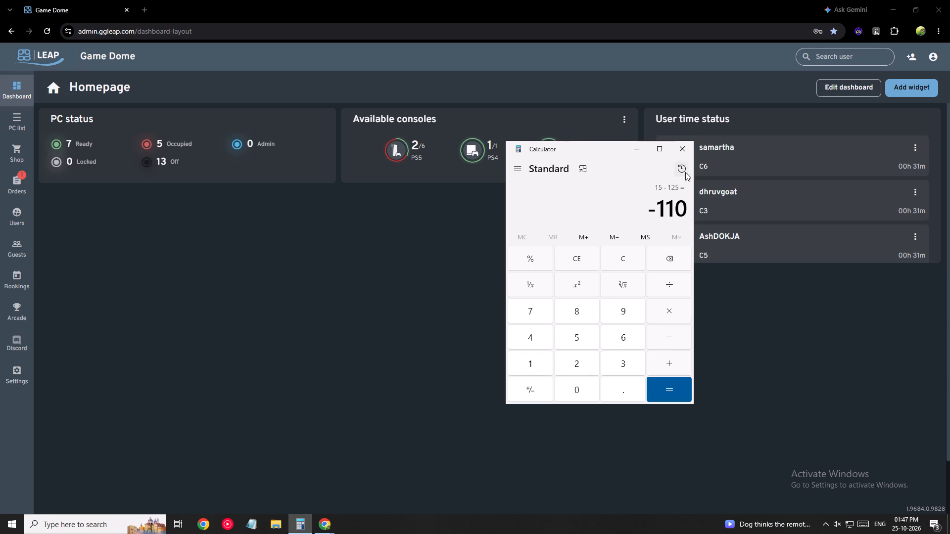
left_click(684, 146)
left_click(16, 125)
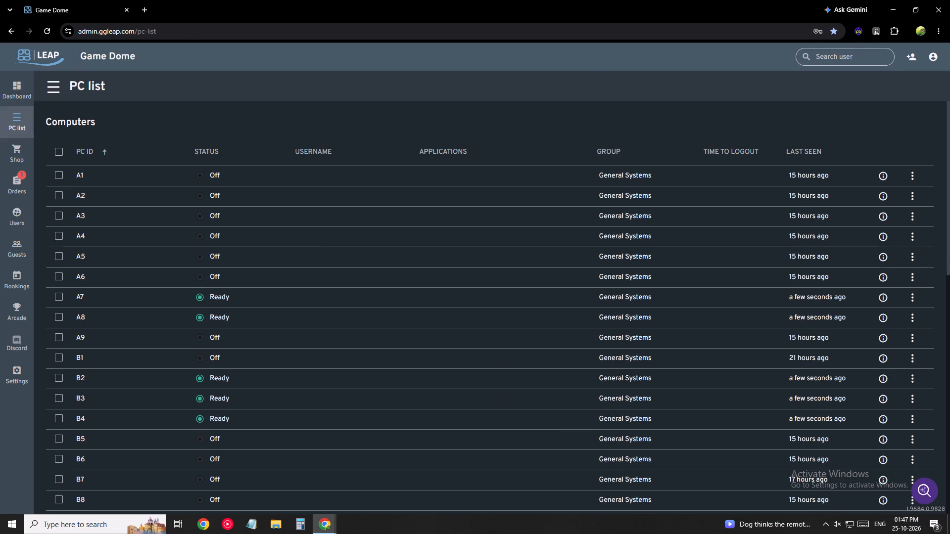
left_click(855, 57)
type("manavb")
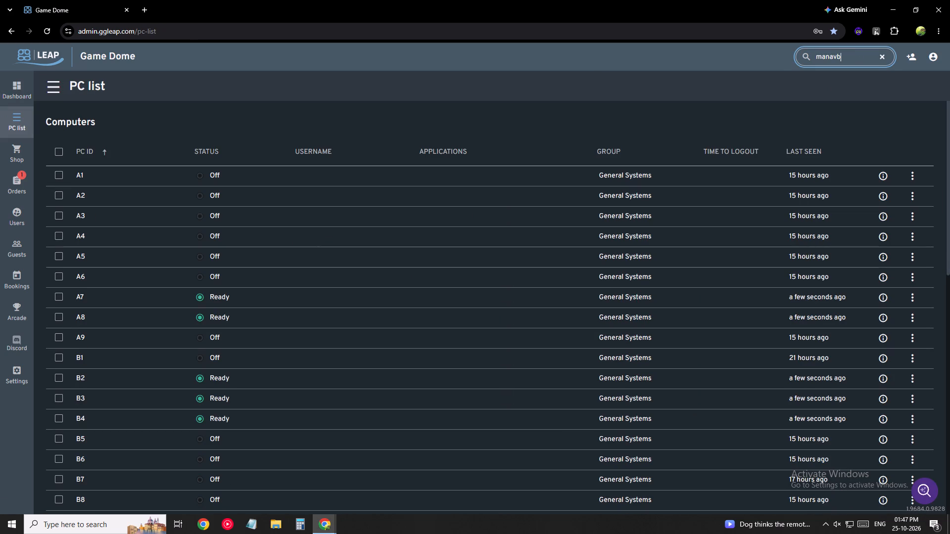
left_click(916, 79)
left_click(930, 84)
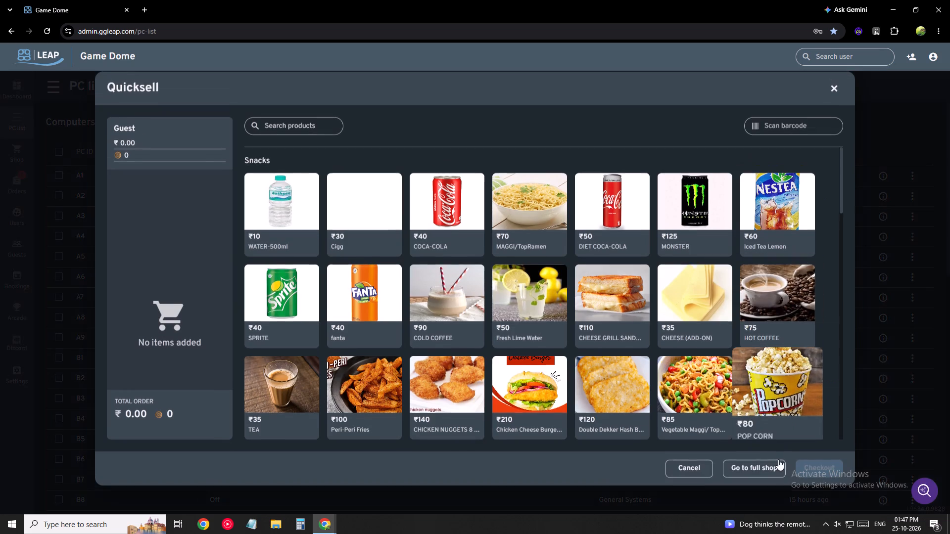
left_click(748, 464)
left_click(312, 151)
left_click(315, 172)
left_click(309, 185)
left_click(208, 224)
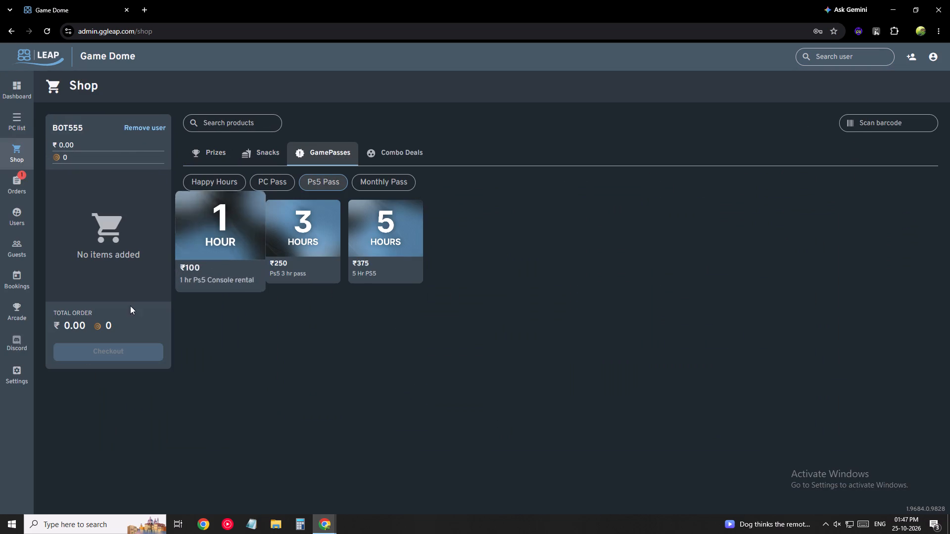
Check out BOT555's console rental order and charge it to credit card.
left_click(75, 364)
left_click(146, 340)
left_click(120, 347)
left_click(258, 284)
left_click(252, 424)
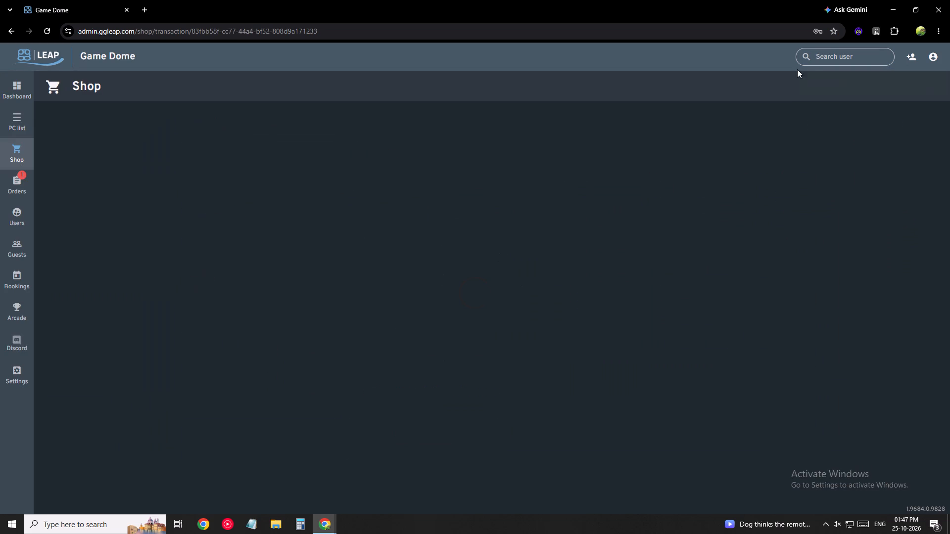
Search users for ko and add a 1 hr Ps5 Console rental to a full-shop order for the customer komal.
left_click(827, 57)
type("koiaw")
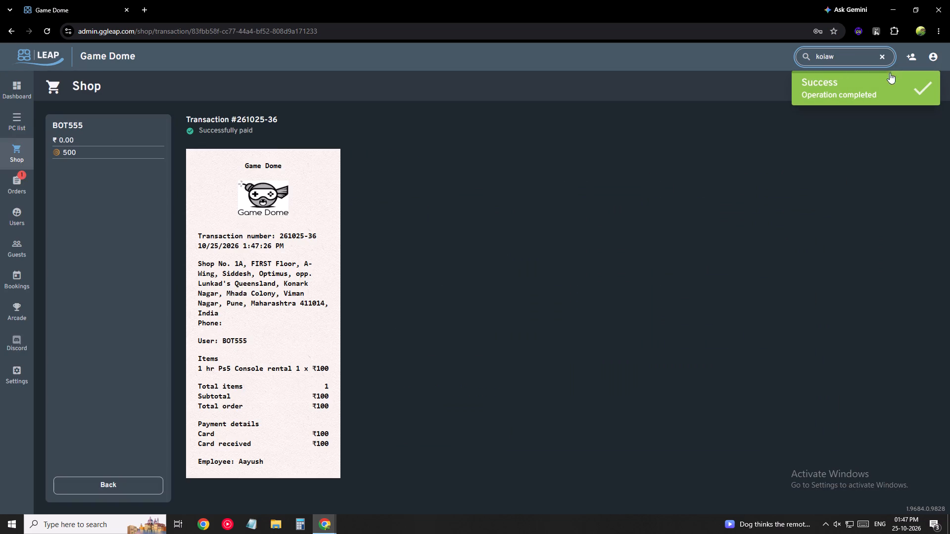
key("BackSpace")
key("BackSpace")
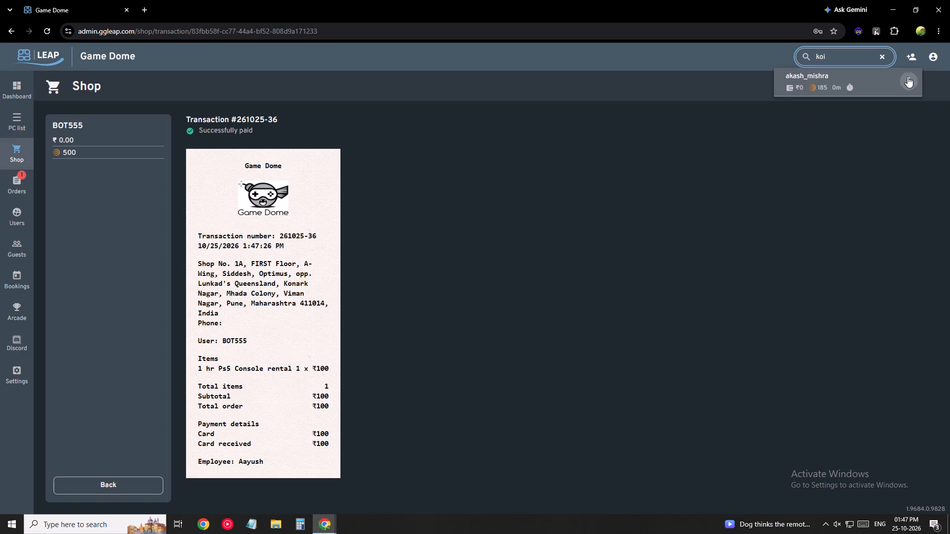
left_click(907, 76)
left_click(837, 61)
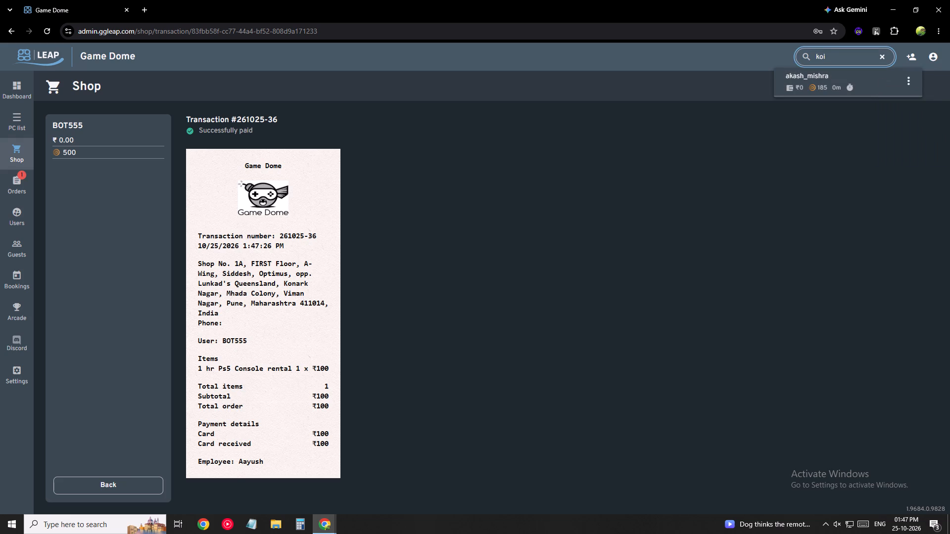
key("BackSpace")
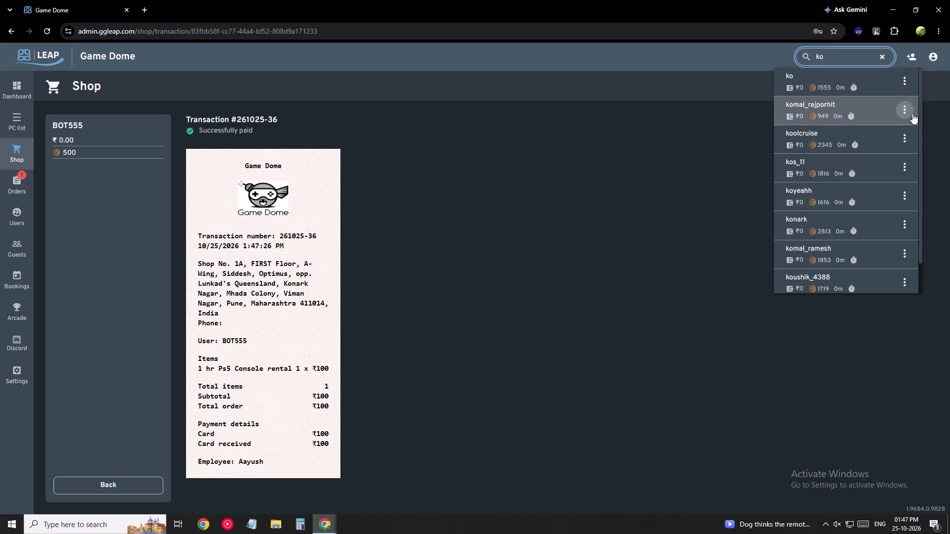
left_click(912, 113)
left_click(927, 121)
left_click(750, 472)
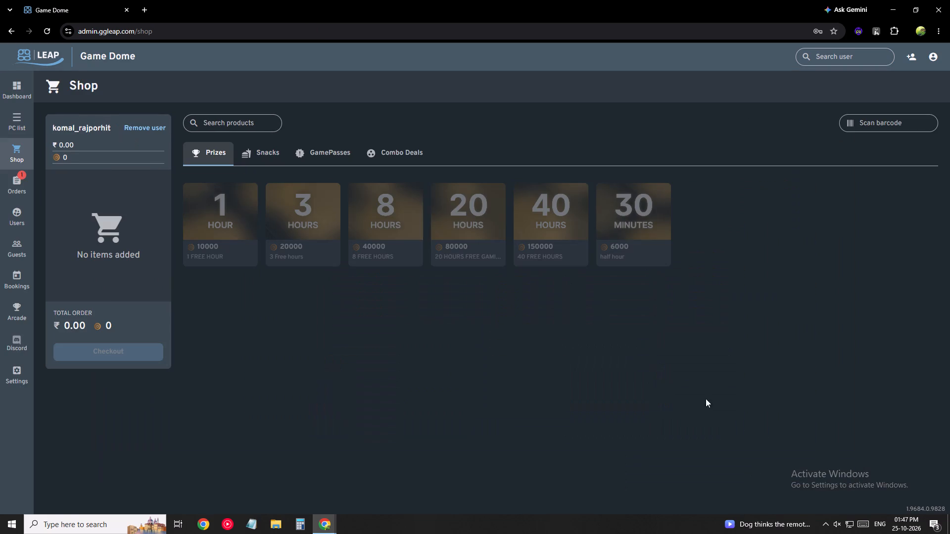
left_click(324, 153)
left_click(314, 179)
left_click(229, 214)
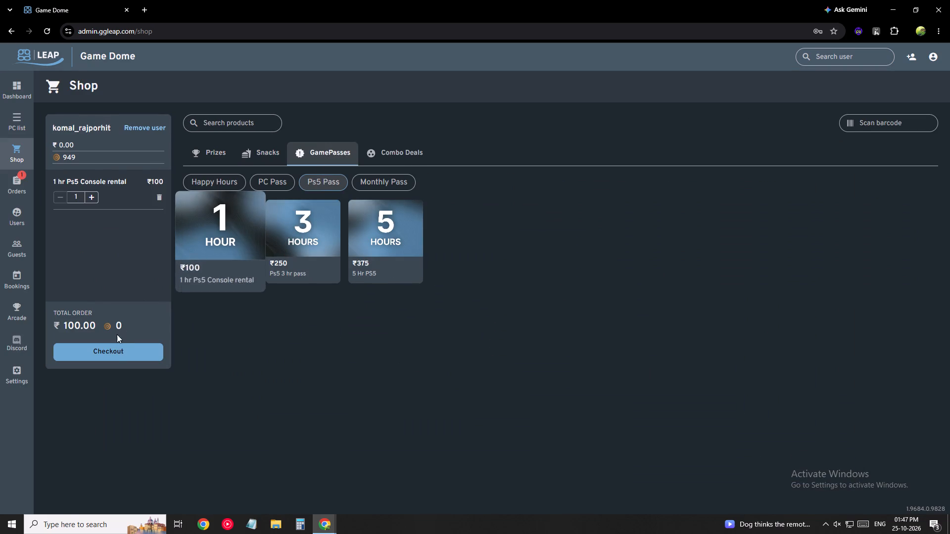
Check out komal's console rental order and charge it to credit card.
left_click(115, 352)
left_click(240, 303)
left_click(254, 284)
left_click(270, 440)
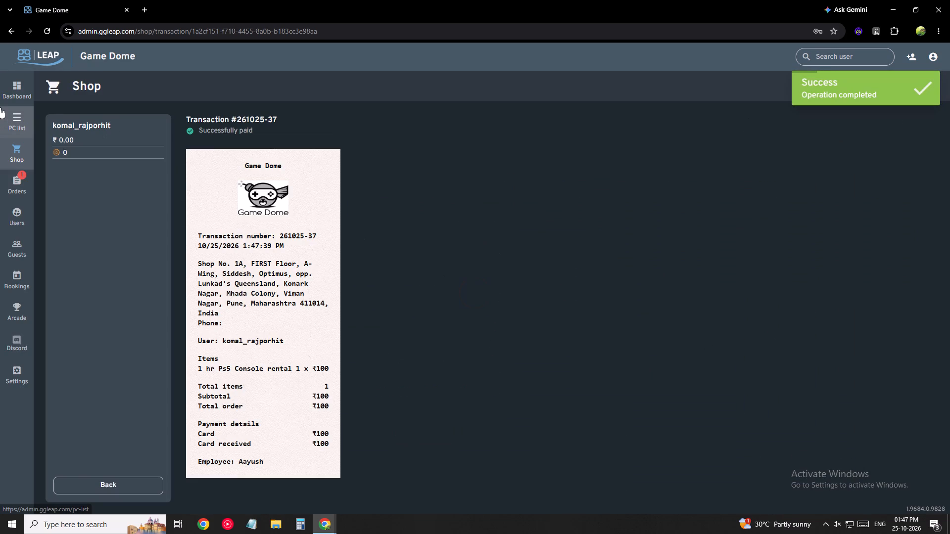
left_click(851, 55)
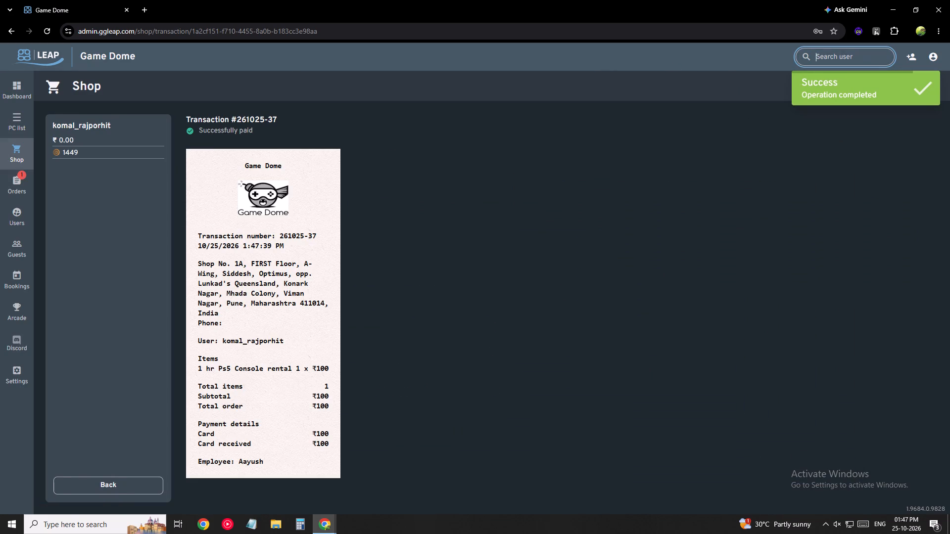
type("vc")
left_click(905, 82)
left_click(917, 86)
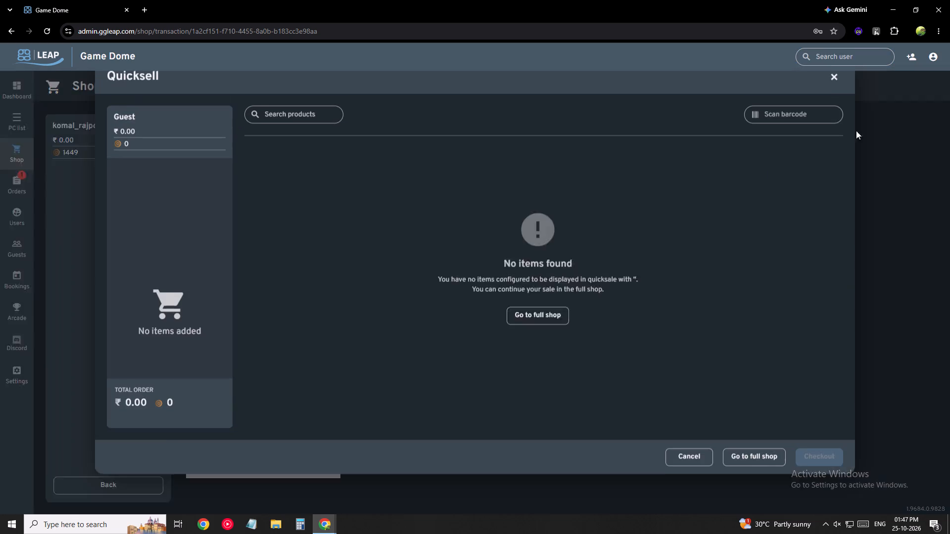
left_click(761, 459)
left_click(329, 153)
left_click(330, 187)
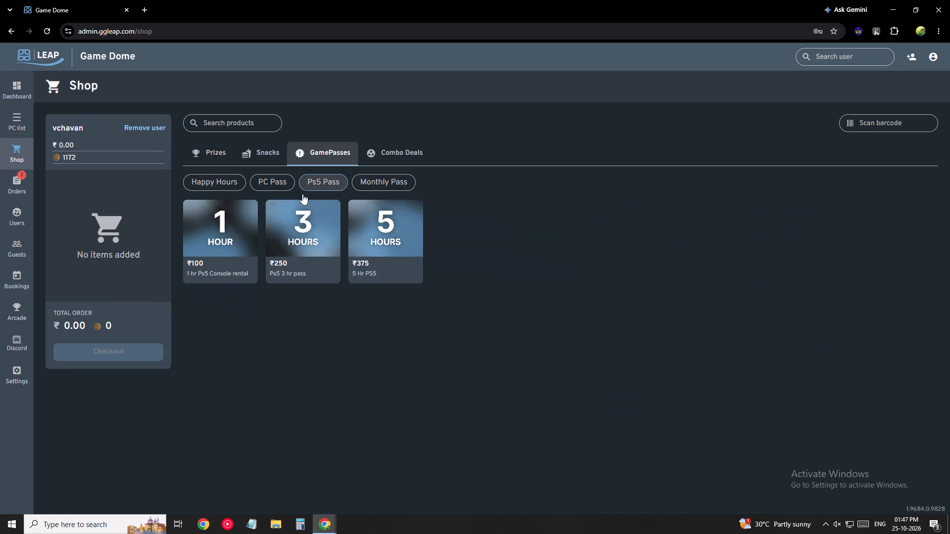
left_click(233, 234)
left_click_drag(96, 354, 104, 353)
left_click(260, 292)
left_click(255, 439)
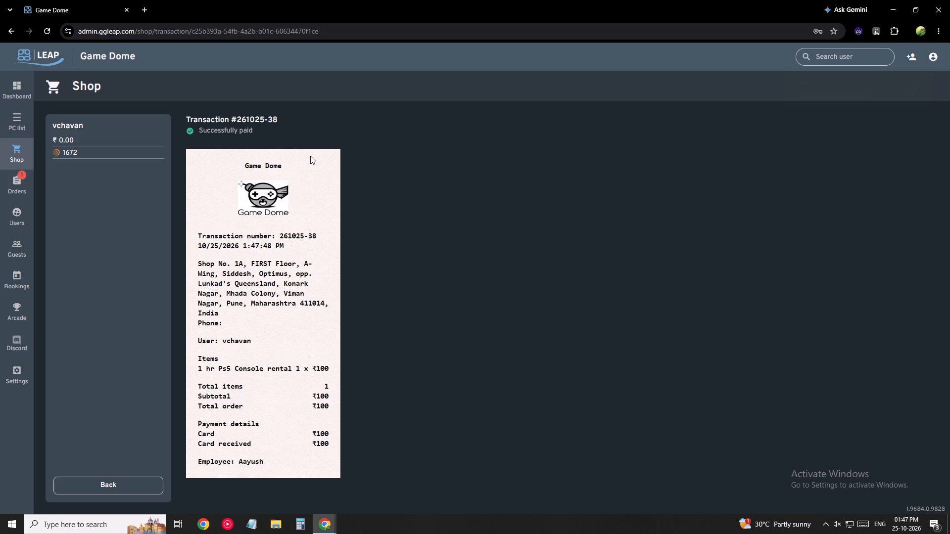
double_click(67, 123)
key("ctrl+c")
left_click(847, 63, "ctrl")
key("ctrl+v")
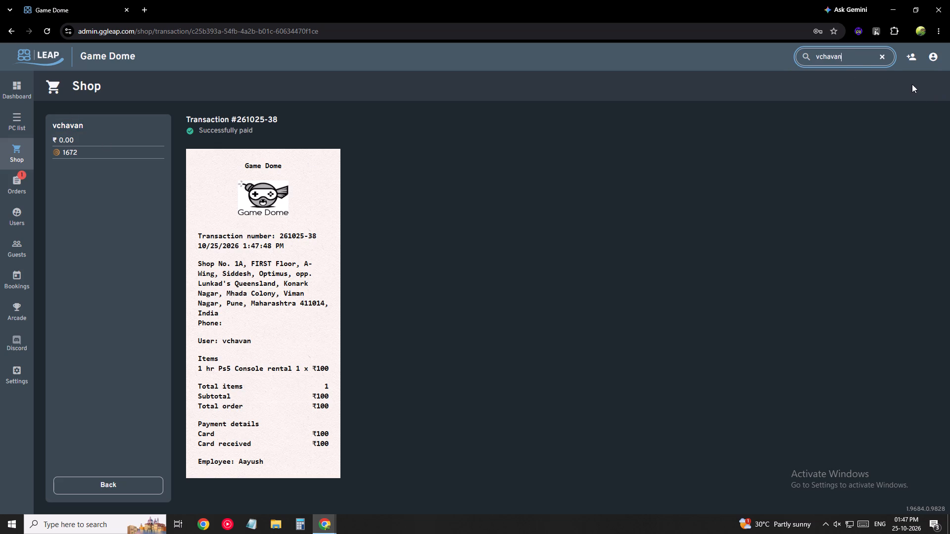
left_click(912, 84)
left_click(919, 86)
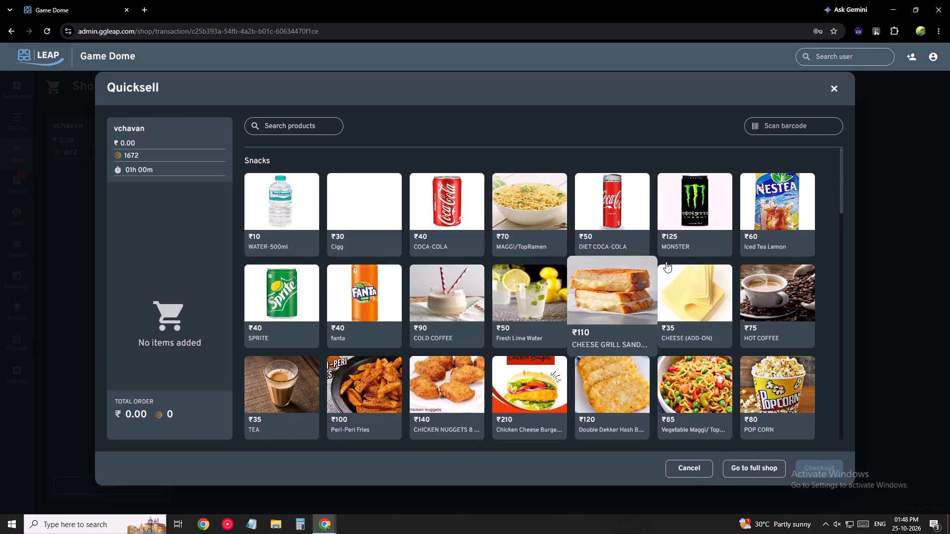
double_click(760, 213)
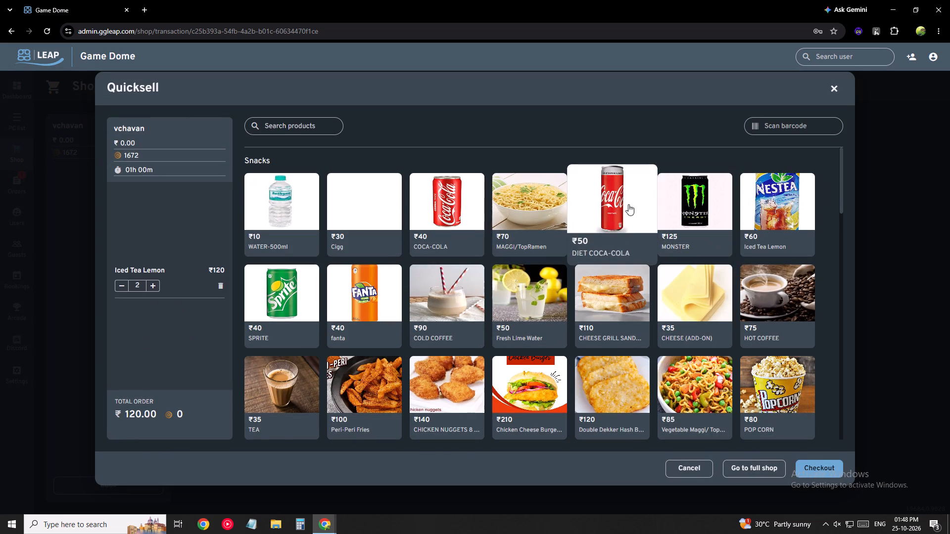
left_click(679, 211)
left_click(811, 466)
left_click(236, 289)
left_click(293, 438)
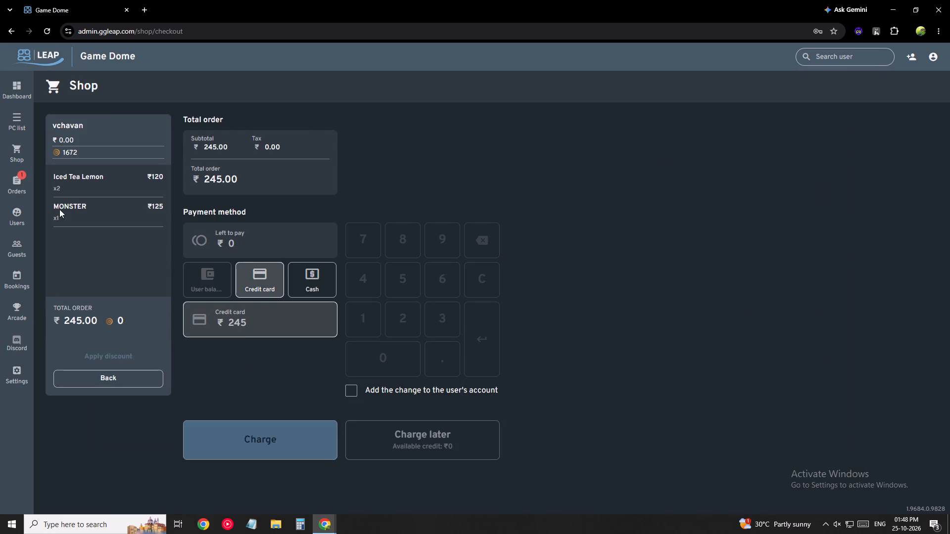
Review the recent transactions and their item details in the order history.
left_click(29, 117)
left_click(8, 185)
left_click(242, 118)
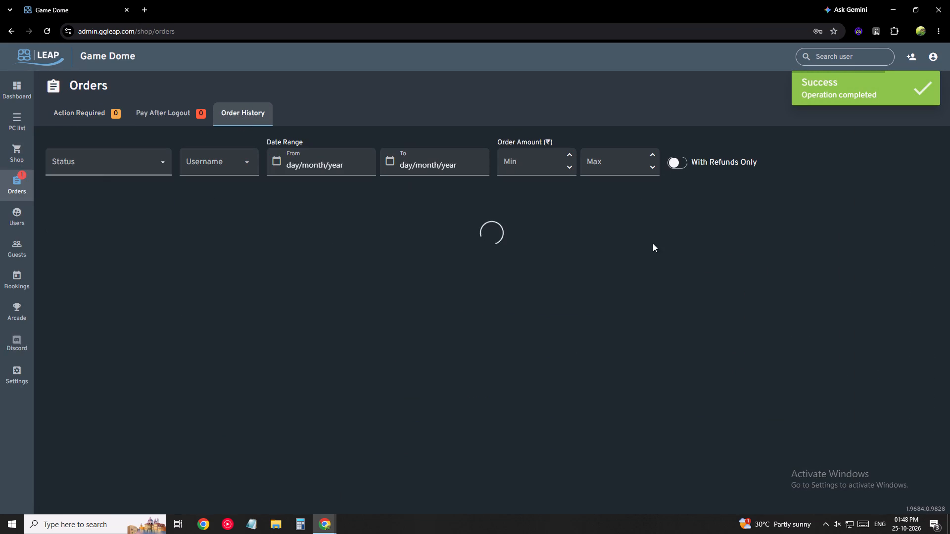
scroll(554, 335, "down", 6)
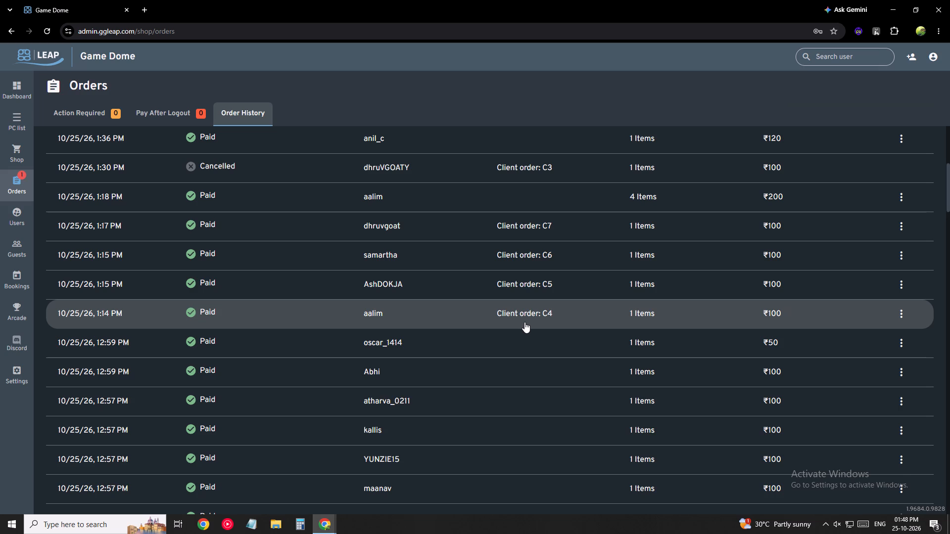
scroll(486, 323, "up", 5)
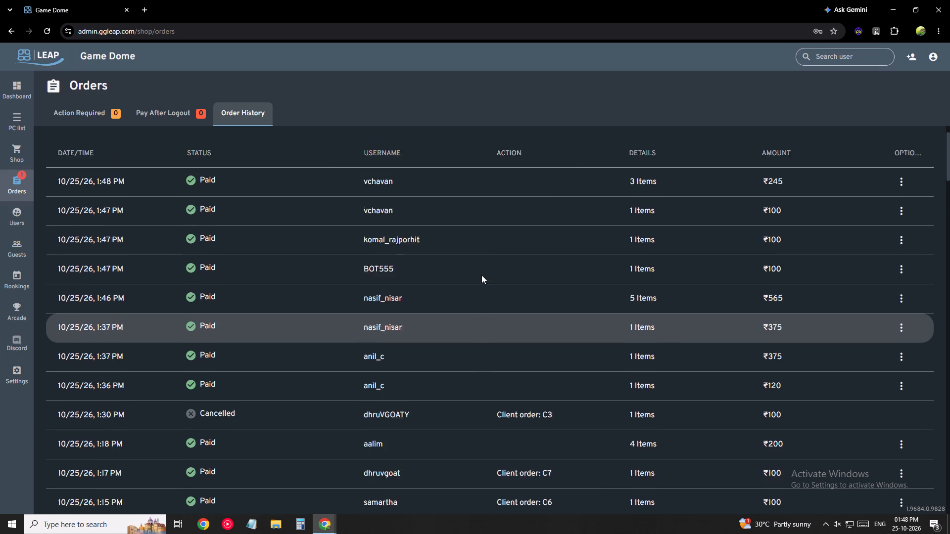
scroll(481, 275, "up", 1)
scroll(491, 269, "down", 1)
scroll(491, 269, "up", 2)
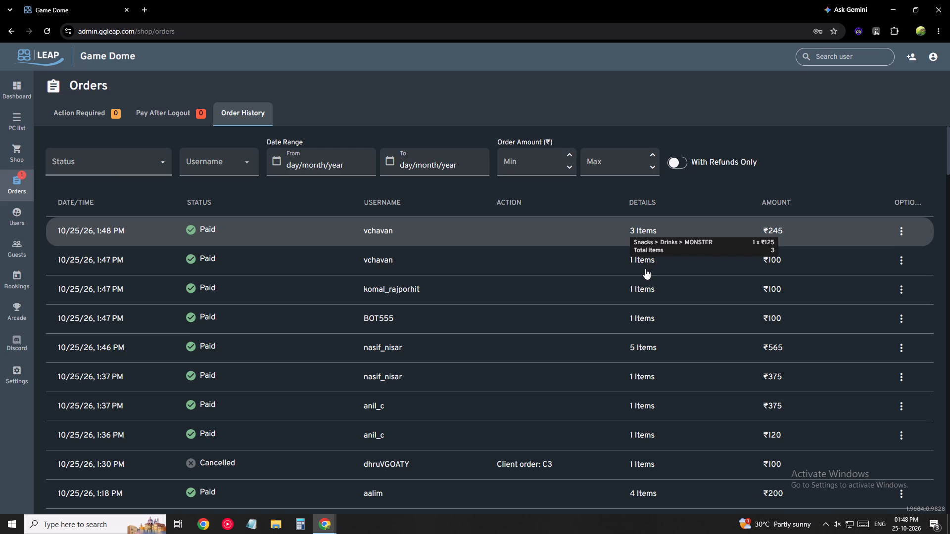
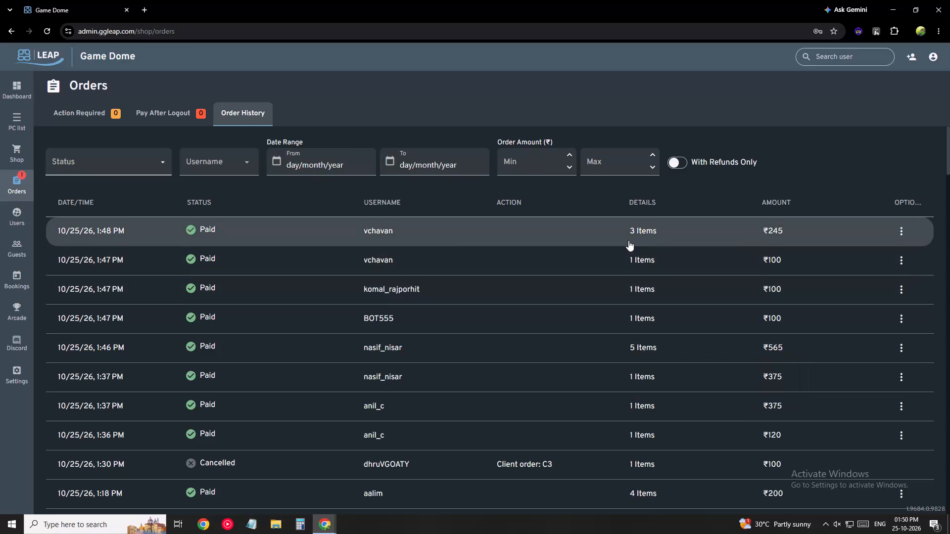
left_click(383, 232)
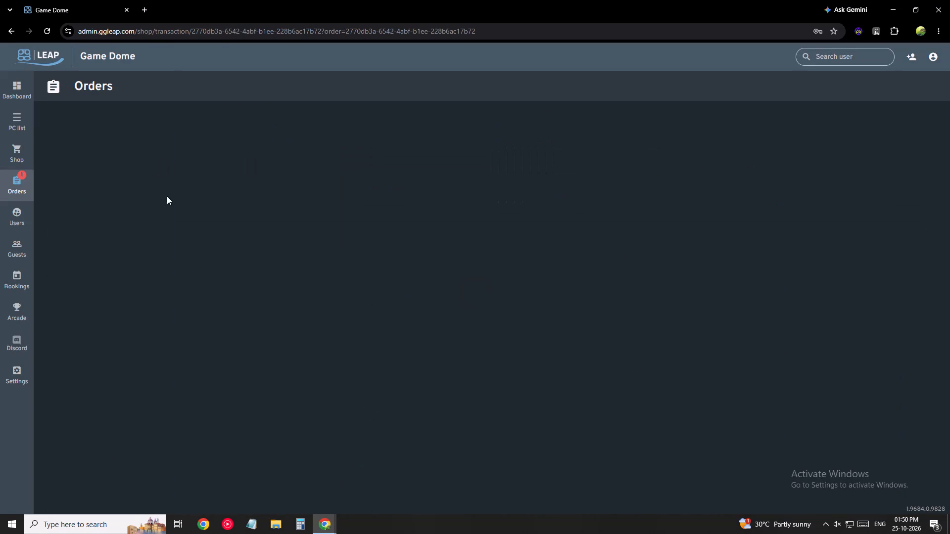
double_click(65, 123)
key("ctrl+c")
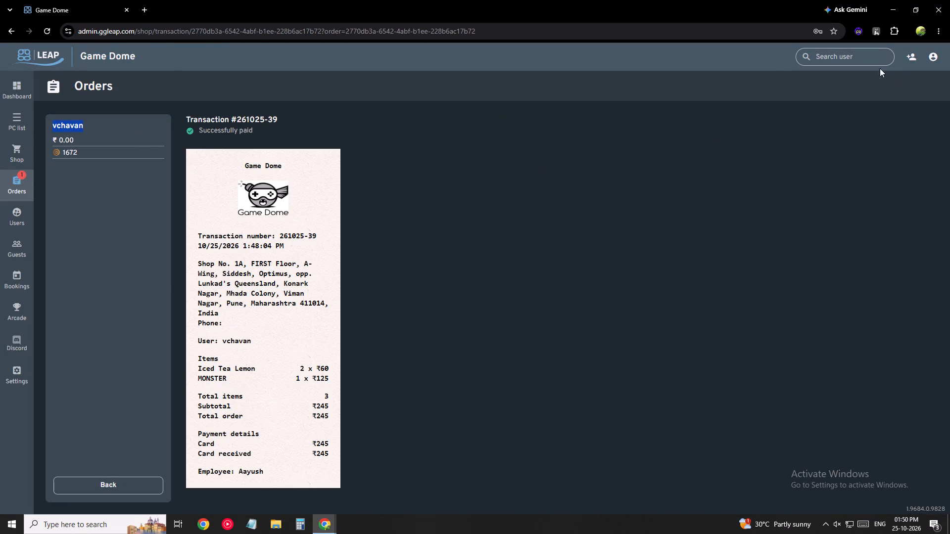
left_click(849, 57, "ctrl")
key("ctrl+v")
left_click(911, 91)
left_click(924, 93)
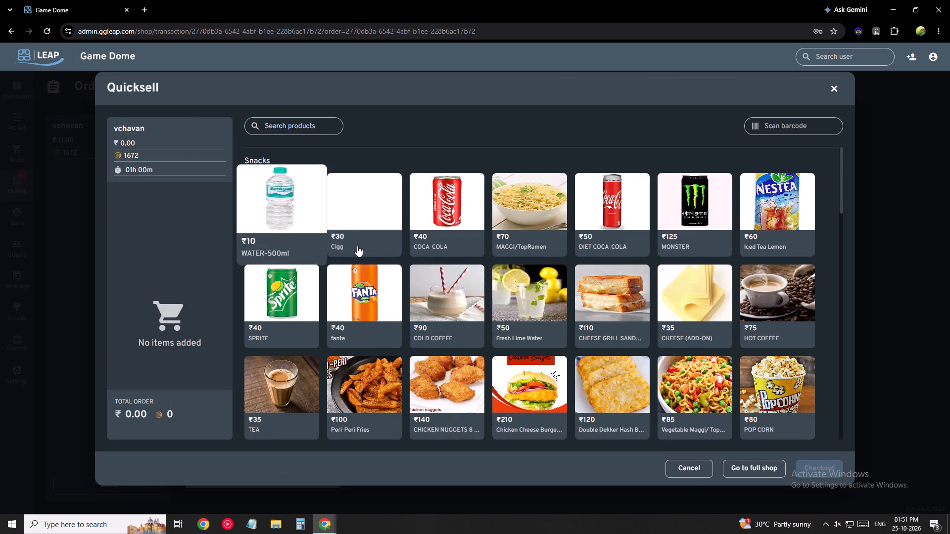
left_click(265, 205)
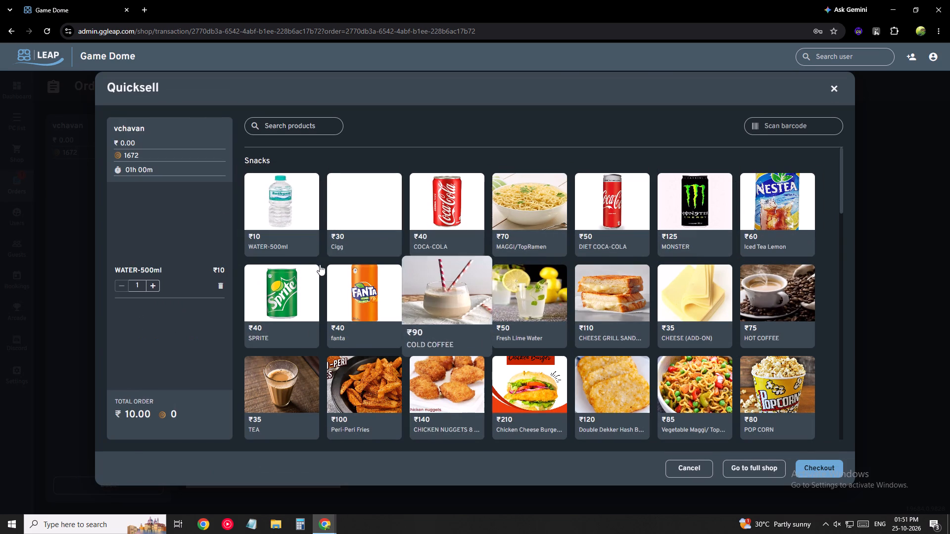
scroll(373, 400, "down", 1)
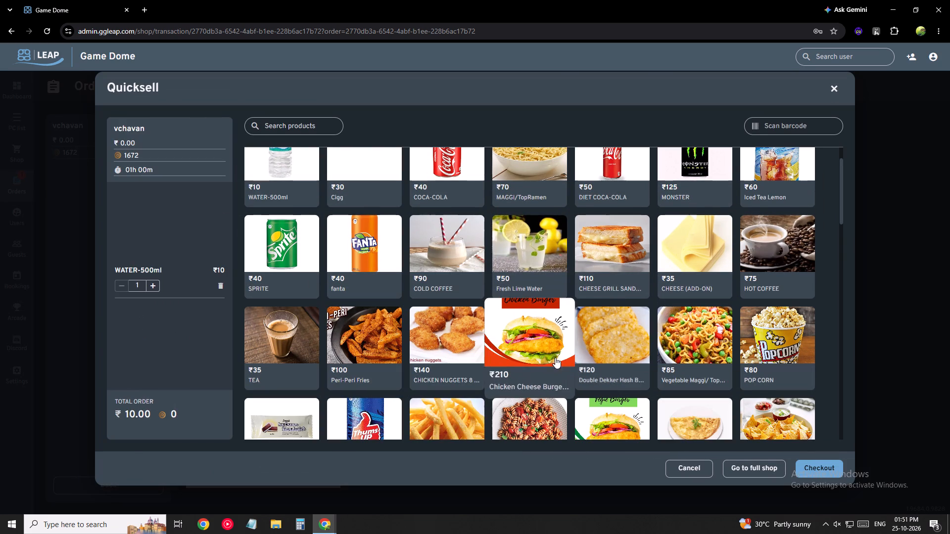
left_click(459, 333)
scroll(666, 379, "up", 2)
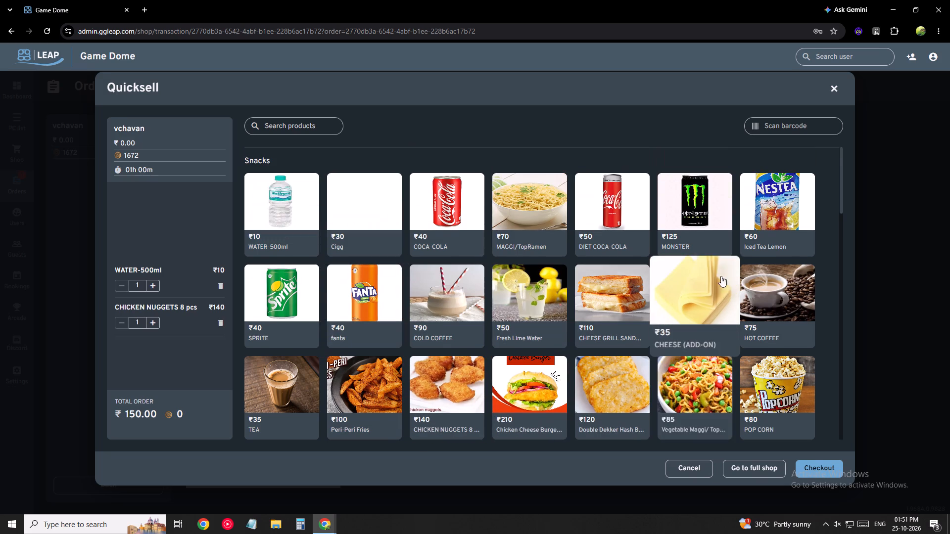
scroll(506, 235, "down", 6)
scroll(465, 259, "down", 3)
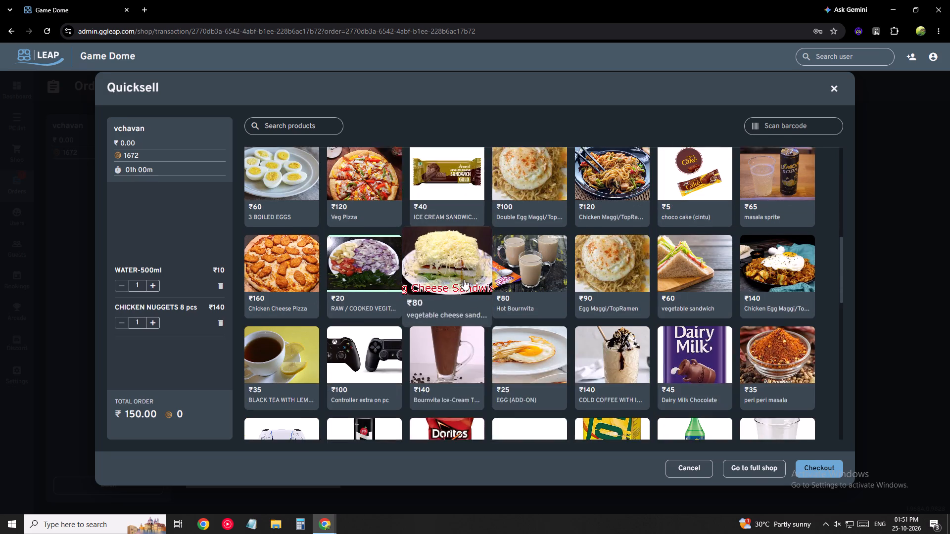
scroll(596, 290, "up", 5)
left_click(770, 466)
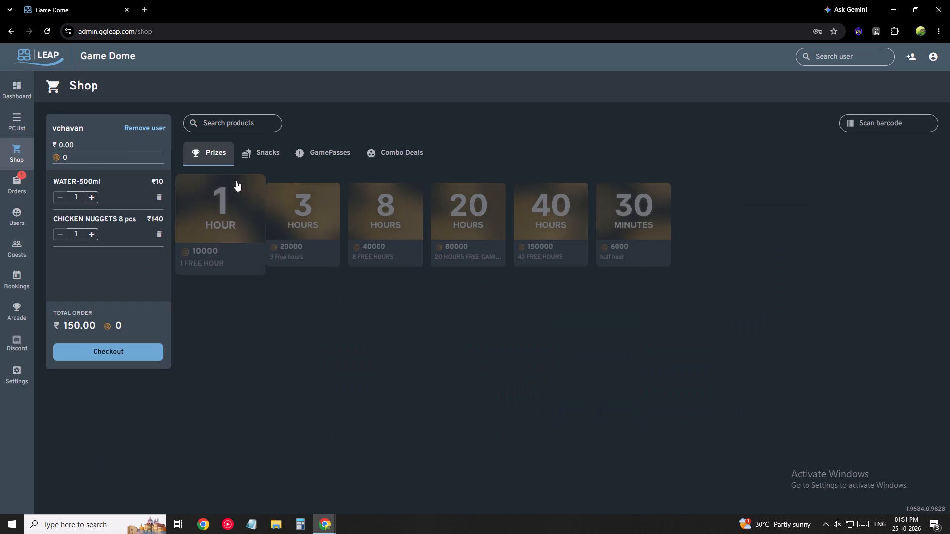
left_click(260, 156)
left_click(211, 178)
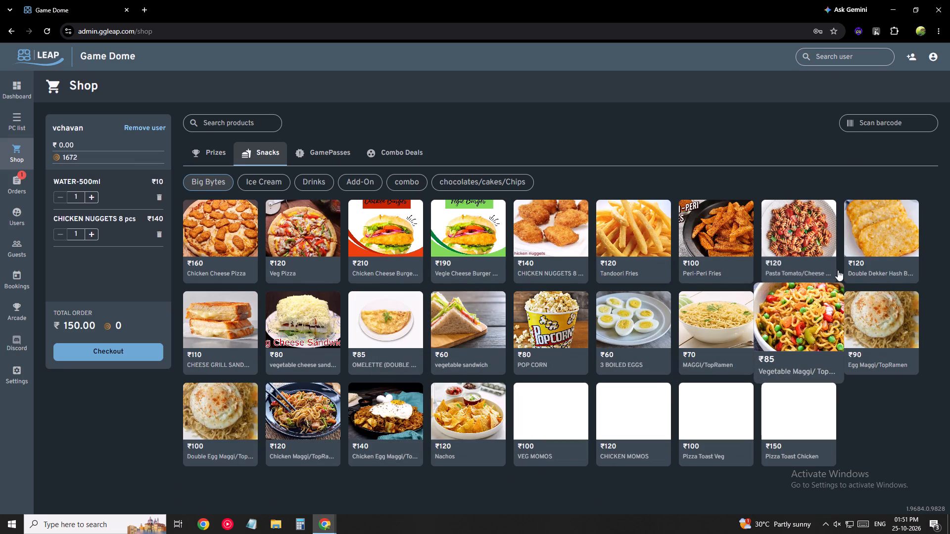
left_click(372, 414)
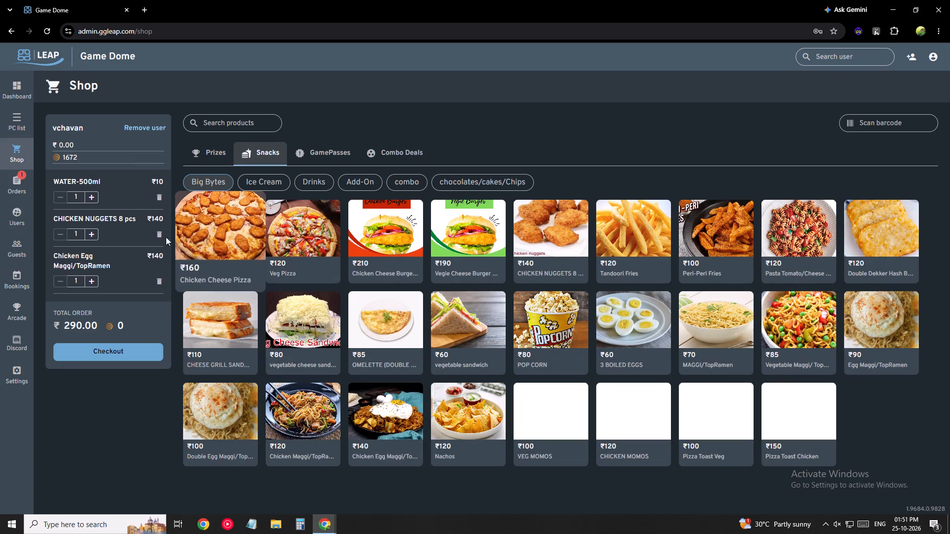
left_click(129, 347)
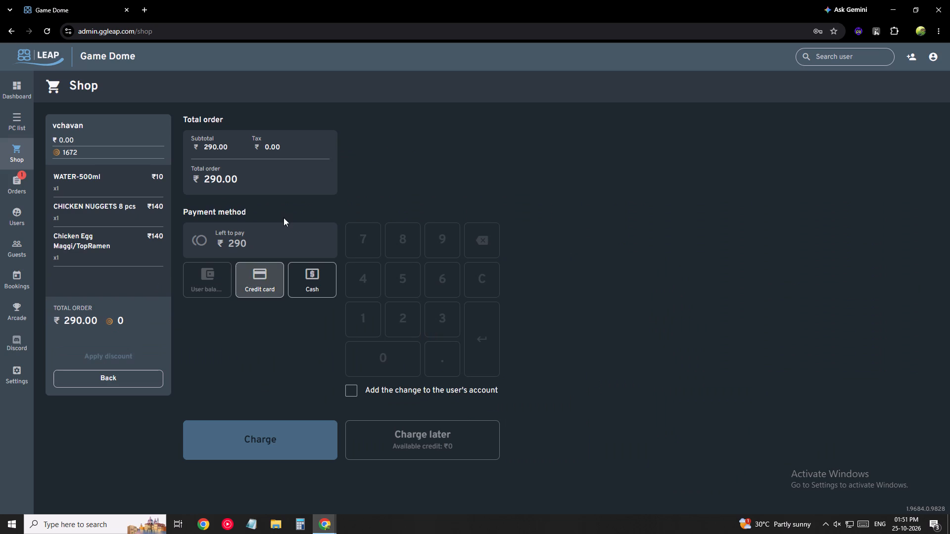
left_click(257, 276)
left_click(277, 442)
Look up the user kartik and add one 1 hr Ps5 Console rental to a full shop order.
left_click(9, 133)
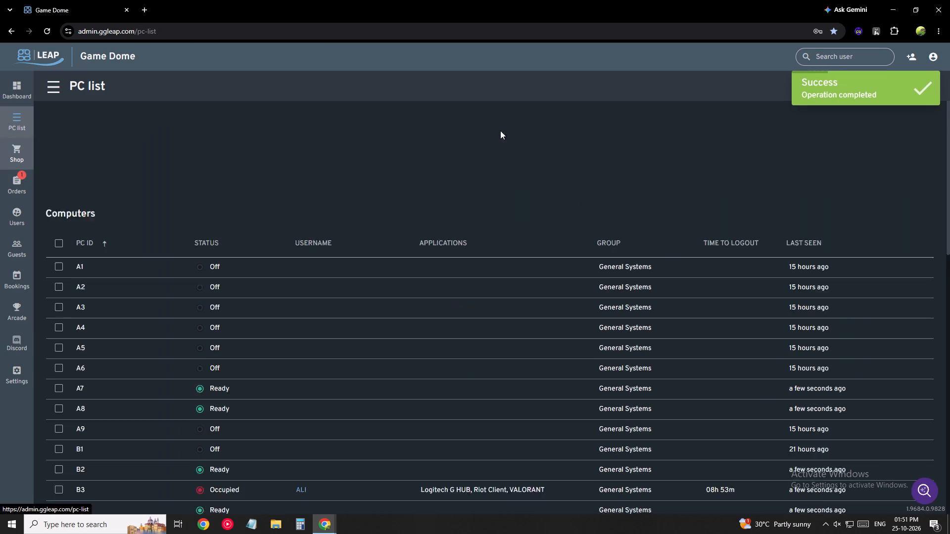
left_click(835, 60)
type("kartik")
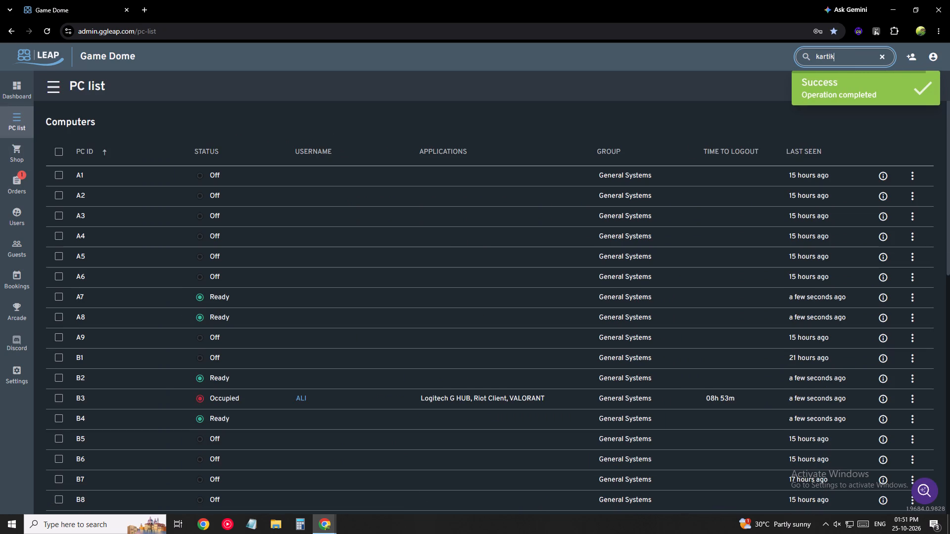
left_click(903, 75)
left_click(916, 79)
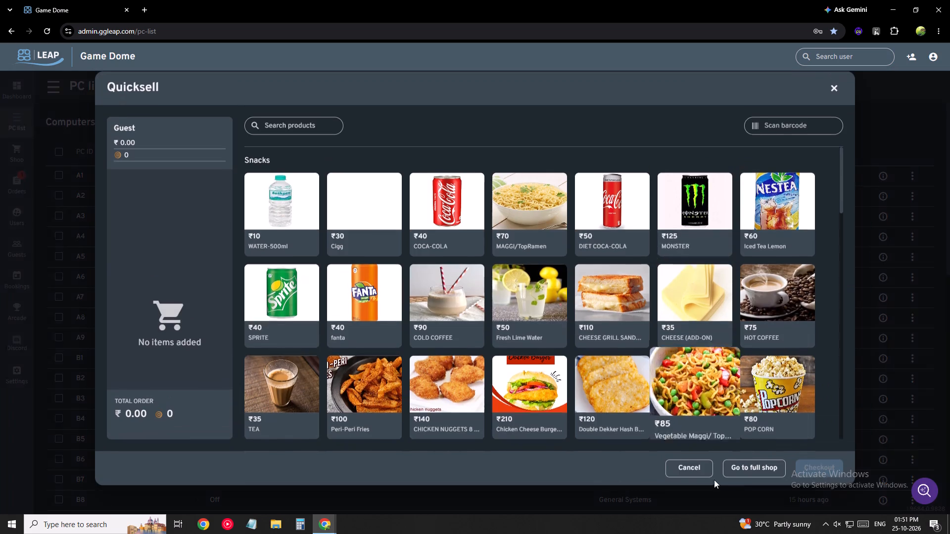
left_click(741, 470)
left_click(320, 154)
left_click(317, 183)
left_click(210, 235)
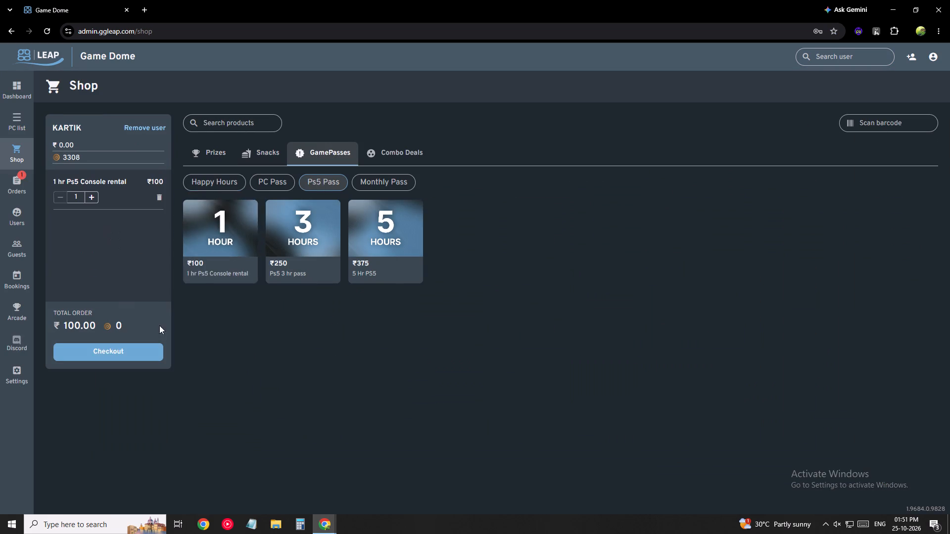
Check out KARTIK's console rental order and charge it to credit card.
left_click(108, 344)
left_click(263, 271)
left_click(267, 442)
Review the recent transactions and their item details in the order history.
left_click(0, 181)
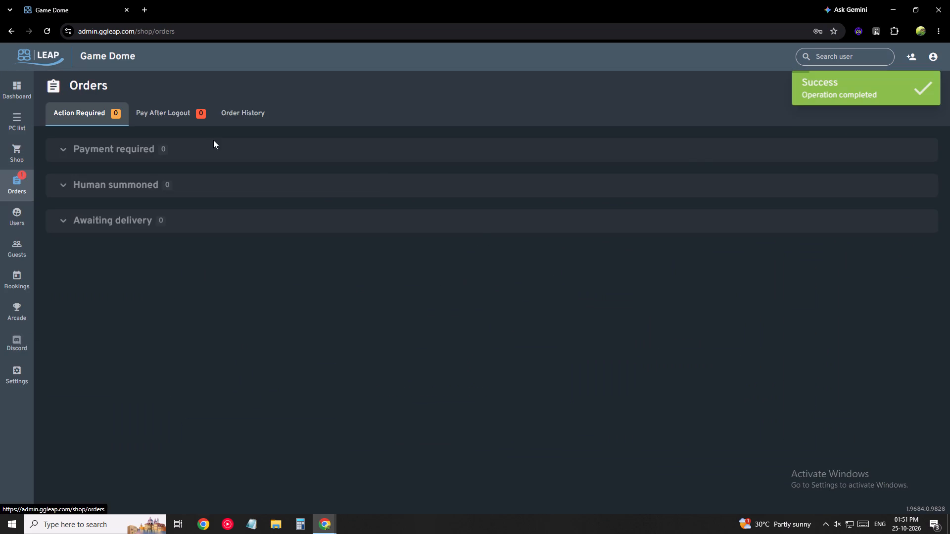
left_click(237, 112)
scroll(402, 351, "down", 6)
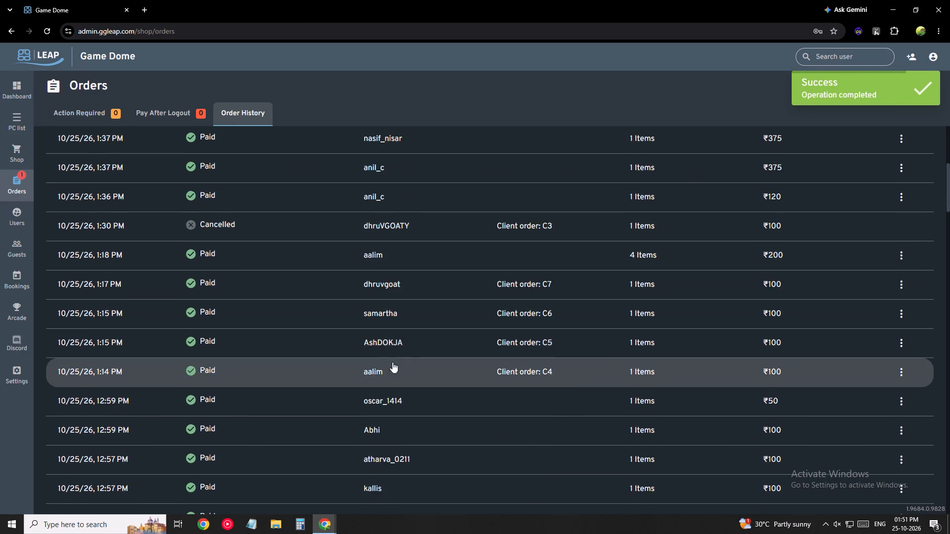
scroll(357, 302, "up", 3)
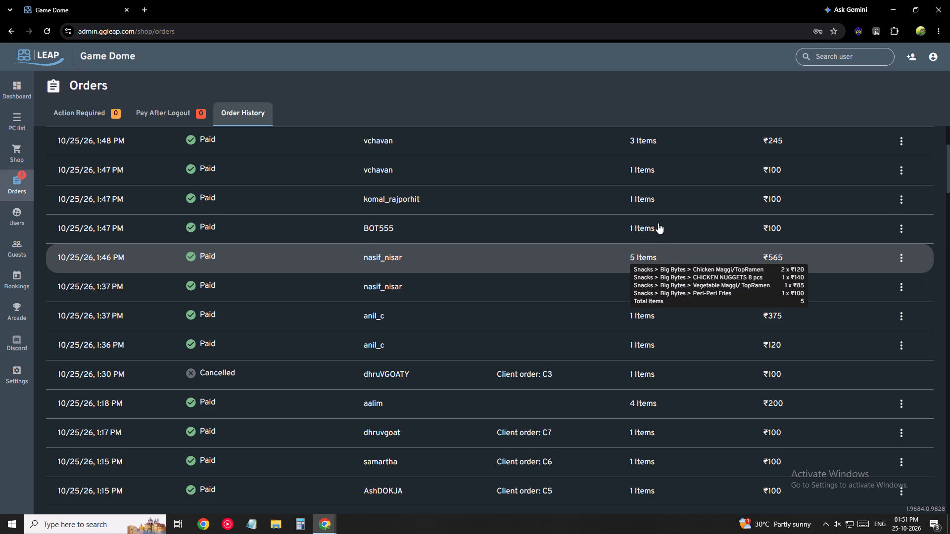
scroll(650, 179, "up", 2)
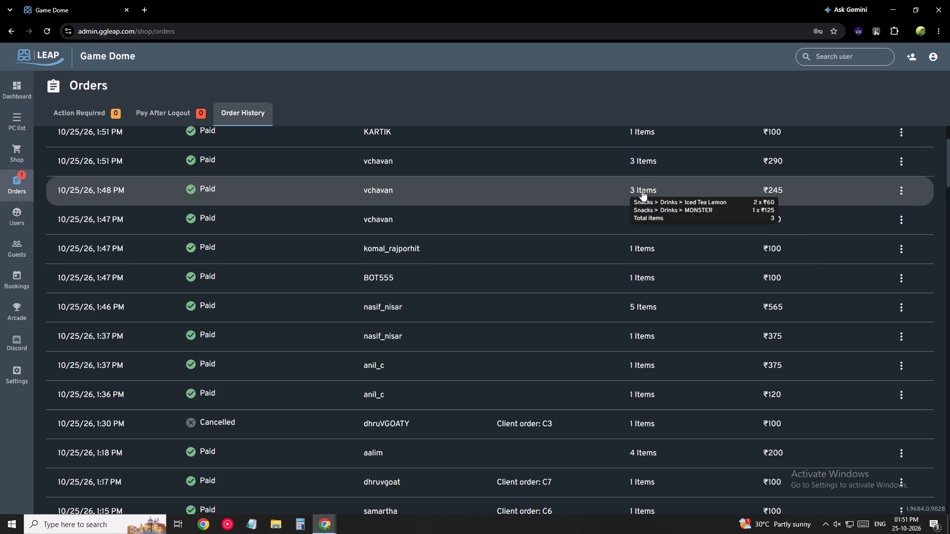
scroll(643, 190, "up", 1)
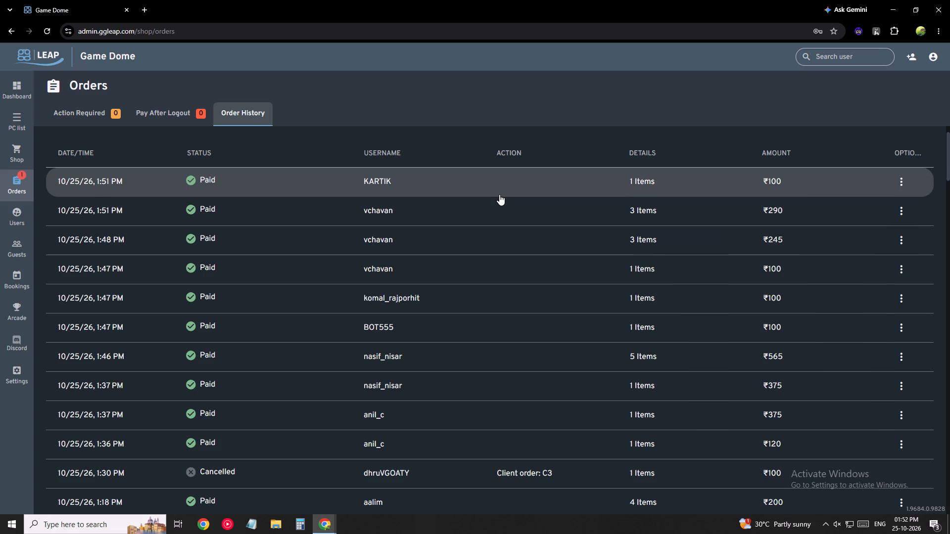
type("call")
key("Return")
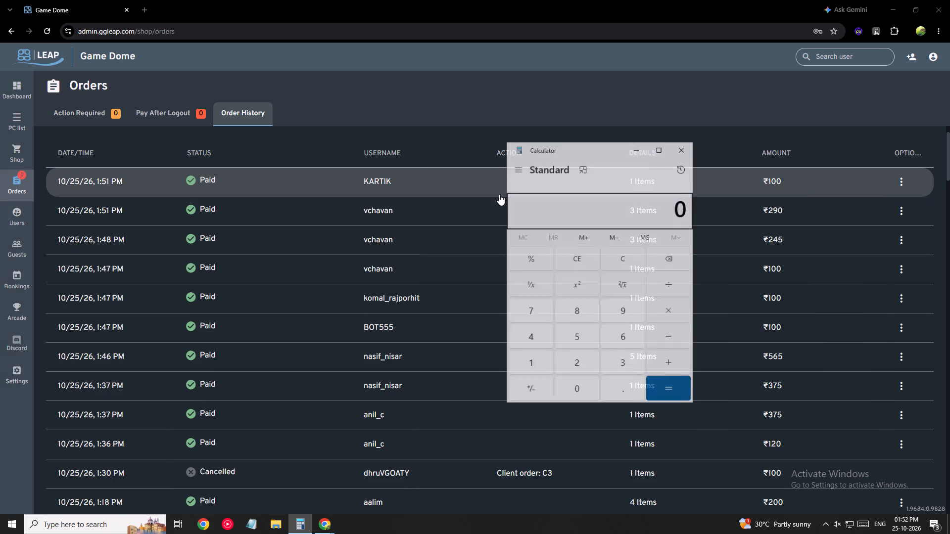
type("1000")
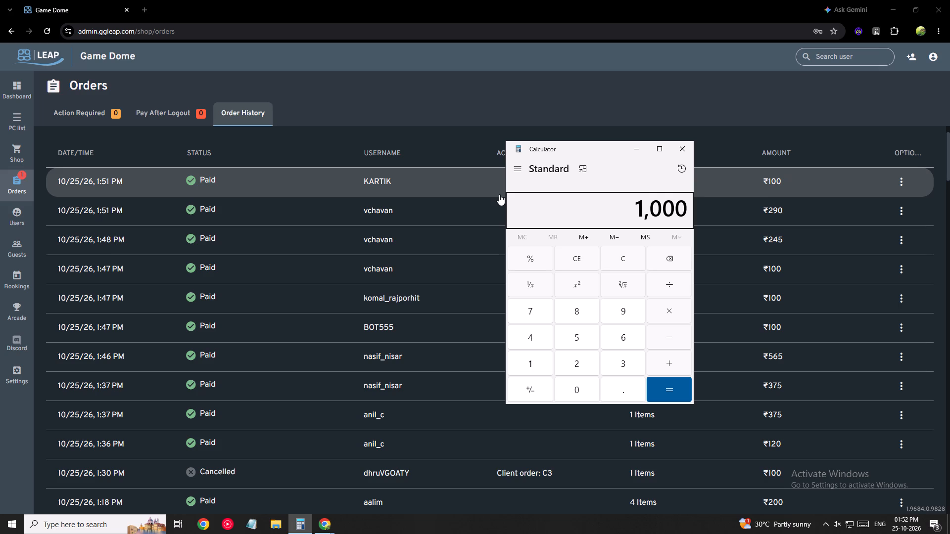
left_click_drag(575, 155, 253, 50)
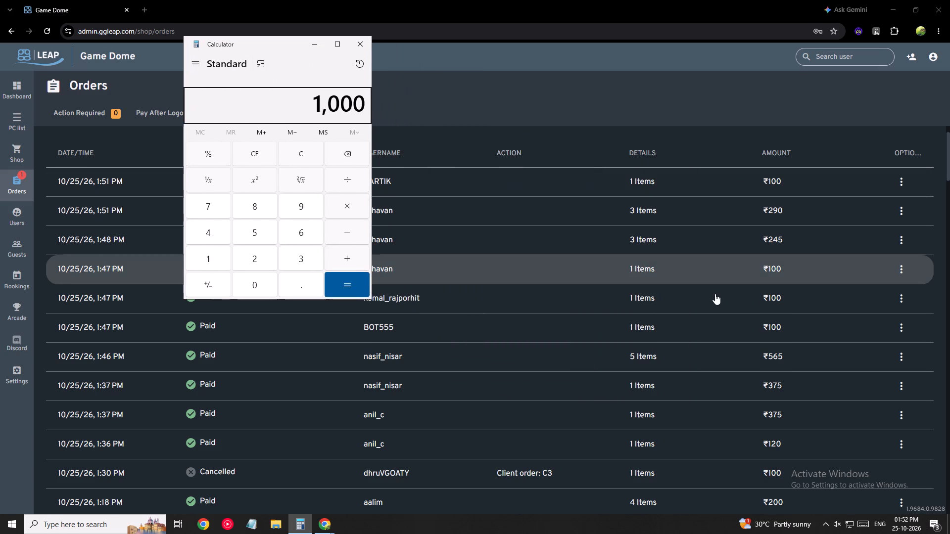
scroll(835, 356, "down", 2)
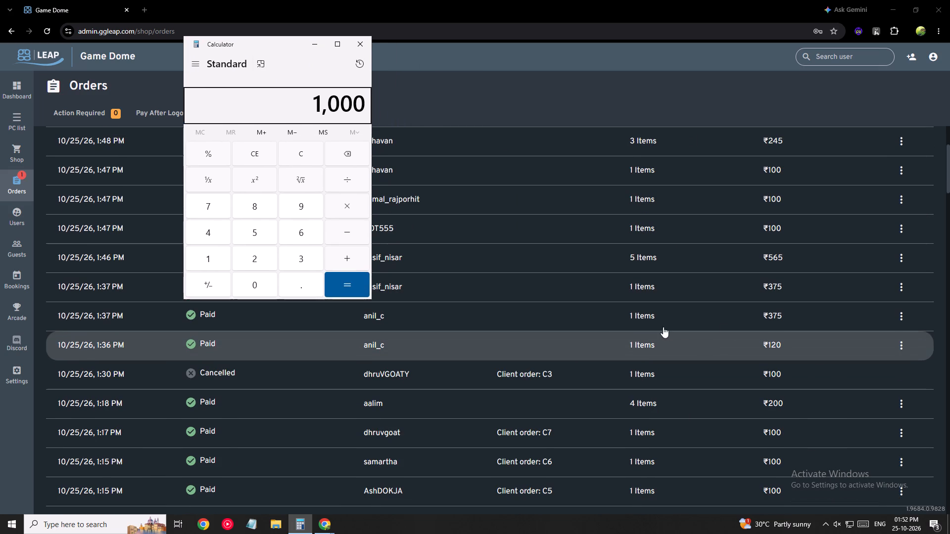
scroll(500, 295, "up", 1)
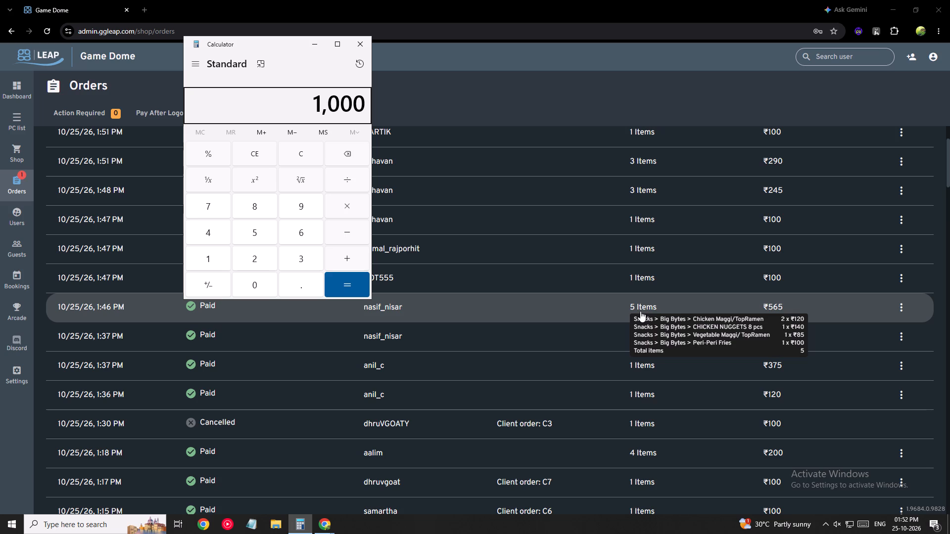
left_click(343, 232)
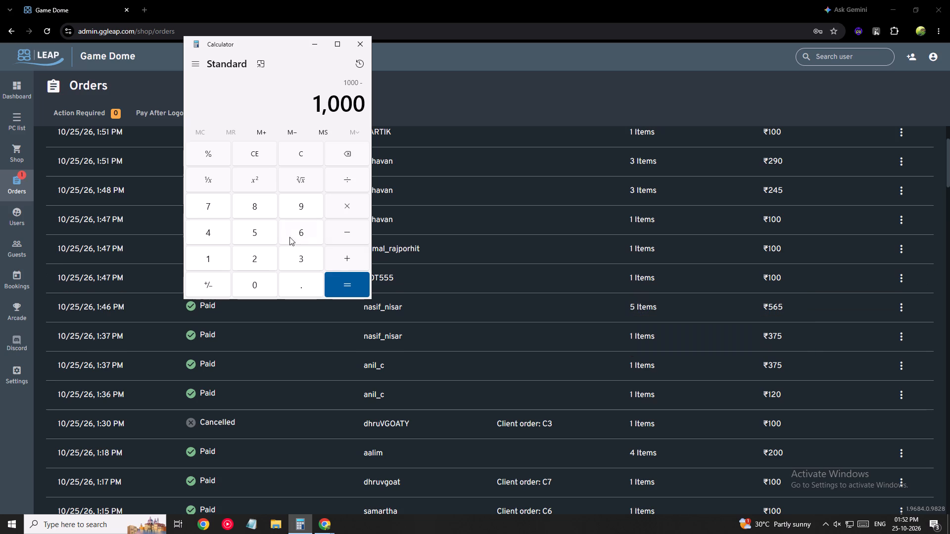
left_click(250, 233)
left_click(282, 234)
left_click(264, 232)
left_click(358, 291)
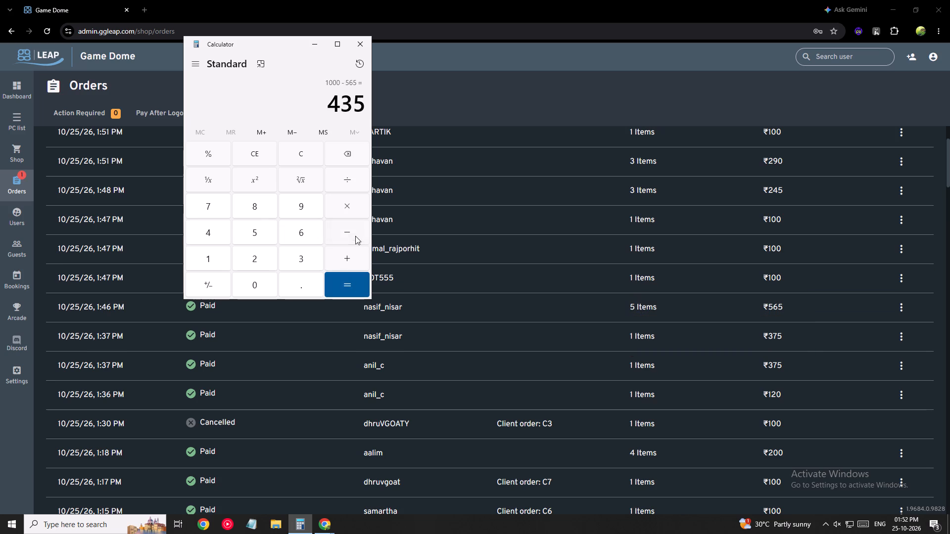
Subtract 300 and then 120 from the running calculator result.
left_click(355, 236)
left_click(294, 263)
double_click(269, 286)
left_click(351, 286)
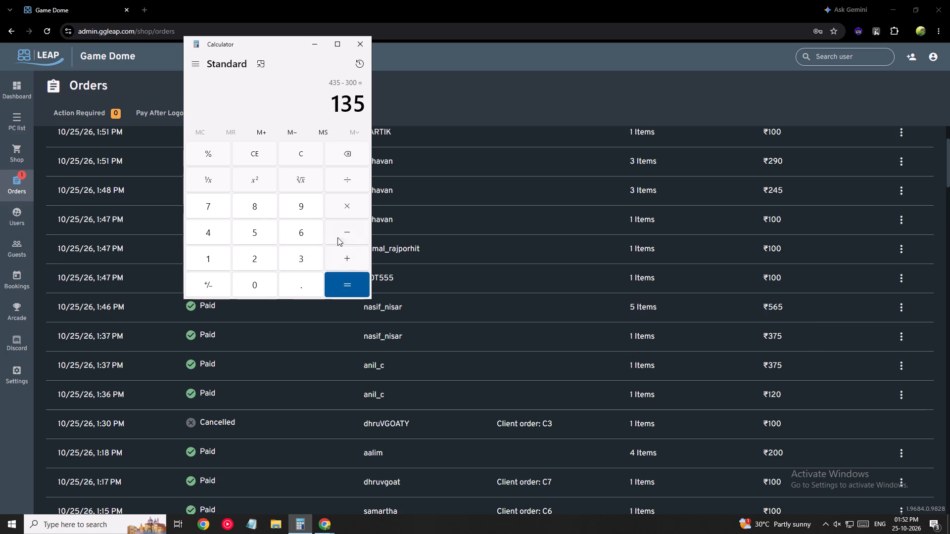
left_click(335, 226)
left_click_drag(190, 255, 195, 255)
left_click_drag(242, 257, 242, 265)
left_click_drag(247, 281, 264, 283)
left_click(342, 290)
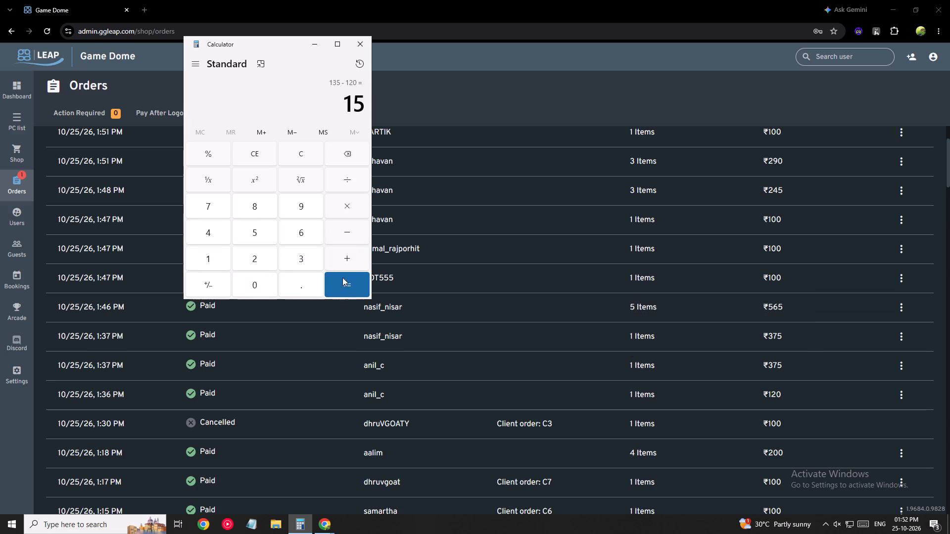
Subtract 125 from the running calculator result and add 110 to it.
left_click(350, 233)
left_click(193, 257)
left_click(245, 257)
left_click(253, 232)
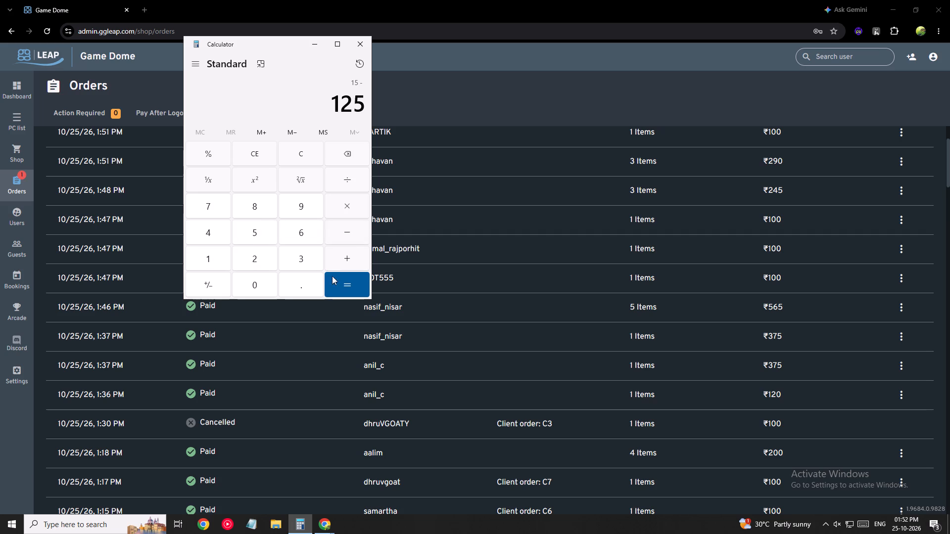
left_click(339, 279)
left_click(345, 254)
double_click(216, 258)
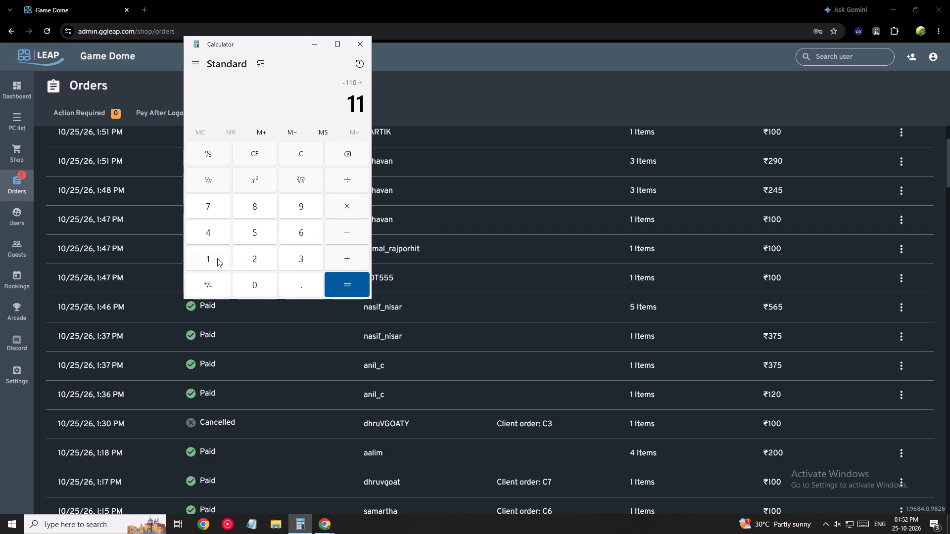
left_click(257, 288)
left_click(336, 288)
left_click_drag(296, 57, 276, 44)
left_click_drag(276, 44, 259, 48)
left_click_drag(270, 51, 144, 68)
scroll(757, 270, "up", 2)
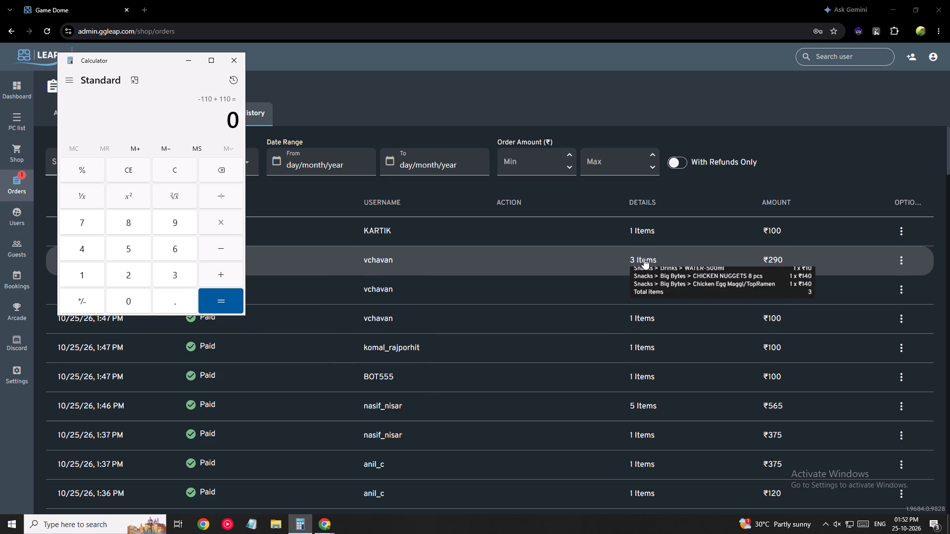
left_click(240, 59)
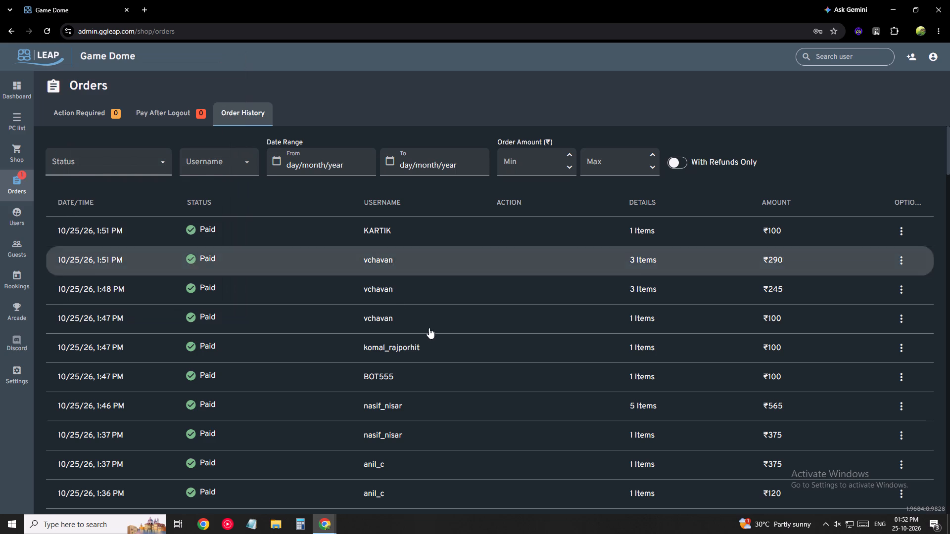
scroll(458, 362, "down", 2)
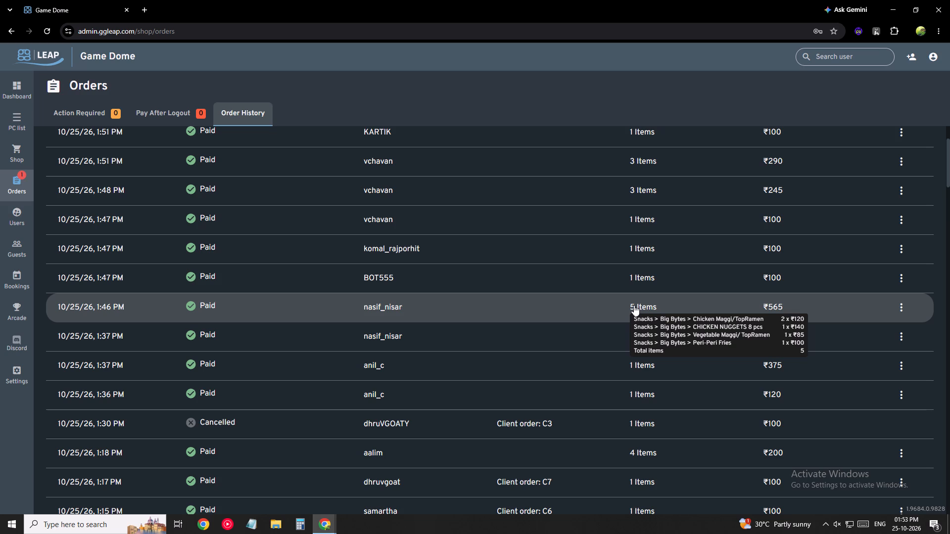
scroll(646, 279, "up", 2)
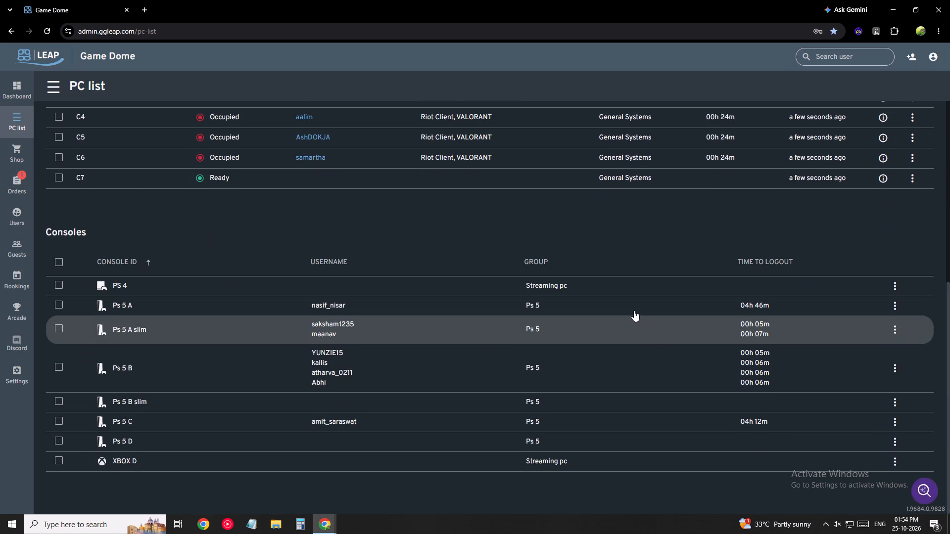
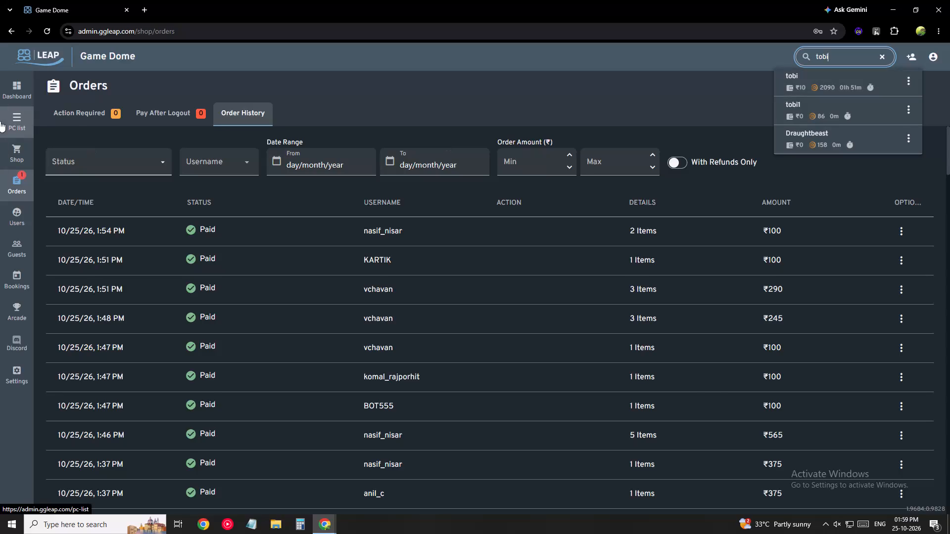
Quicksell one Peri-Peri Fries to the user on console Ps 5 C and charge the ₹100 to their user balance.
scroll(499, 333, "down", 7)
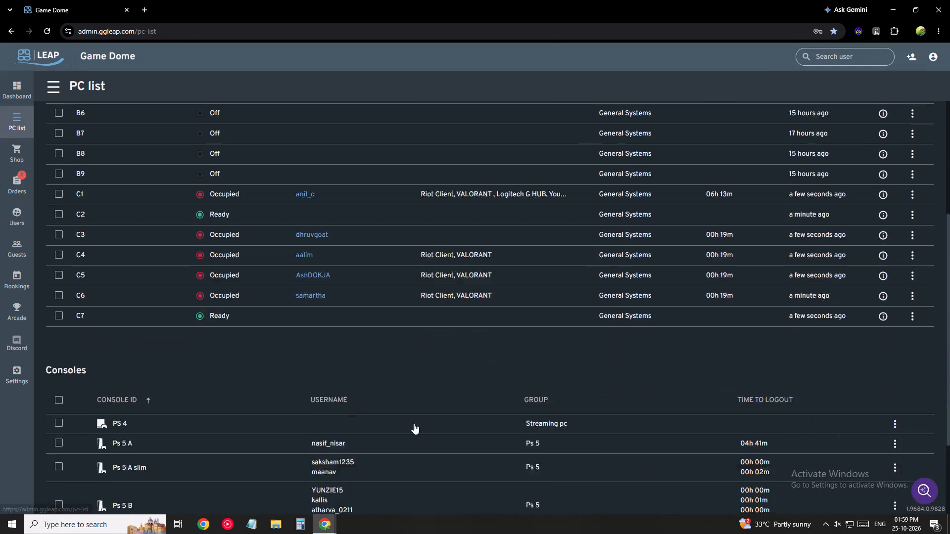
scroll(414, 423, "down", 5)
scroll(407, 459, "up", 1)
scroll(757, 458, "down", 3)
scroll(757, 458, "up", 1)
scroll(669, 498, "down", 3)
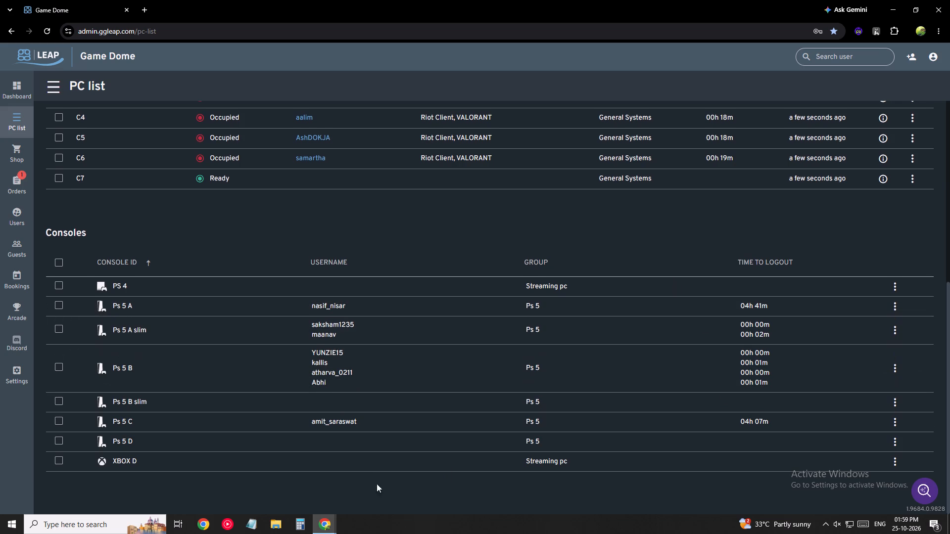
left_click(341, 415)
left_click(345, 421)
left_click(393, 291)
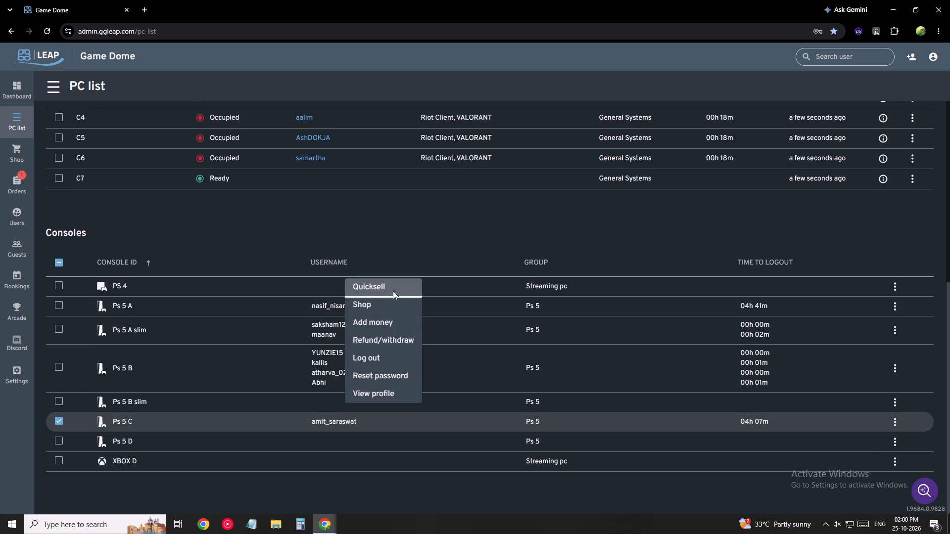
scroll(539, 415, "down", 2)
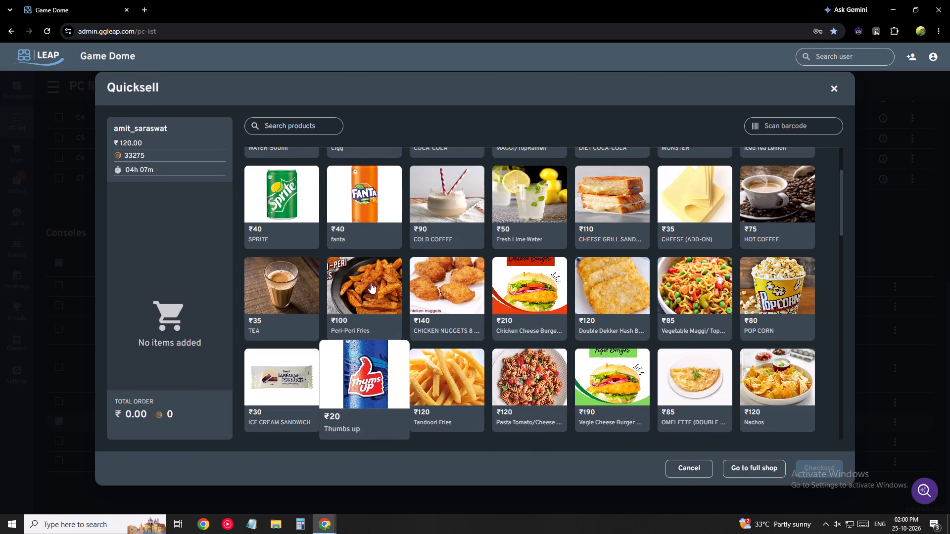
left_click(373, 277)
left_click(829, 469)
left_click(208, 281)
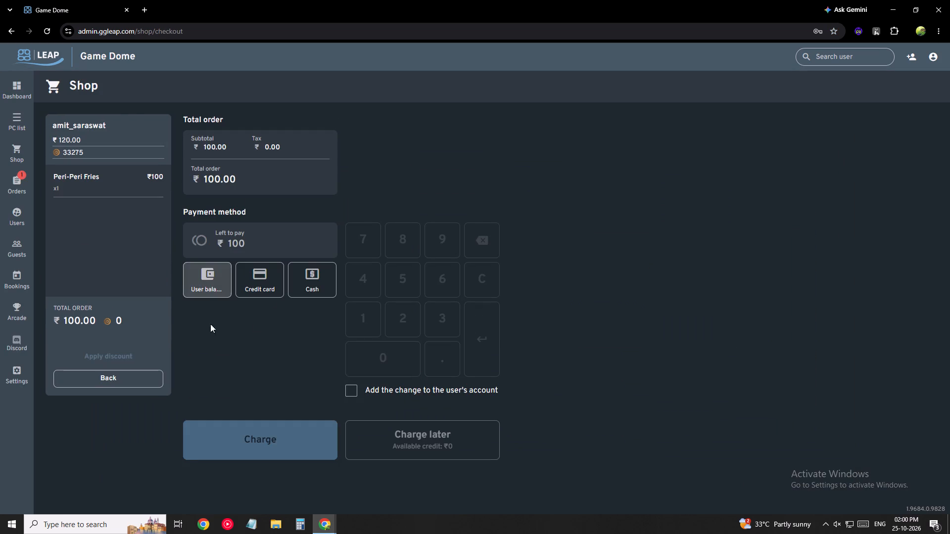
left_click(250, 438)
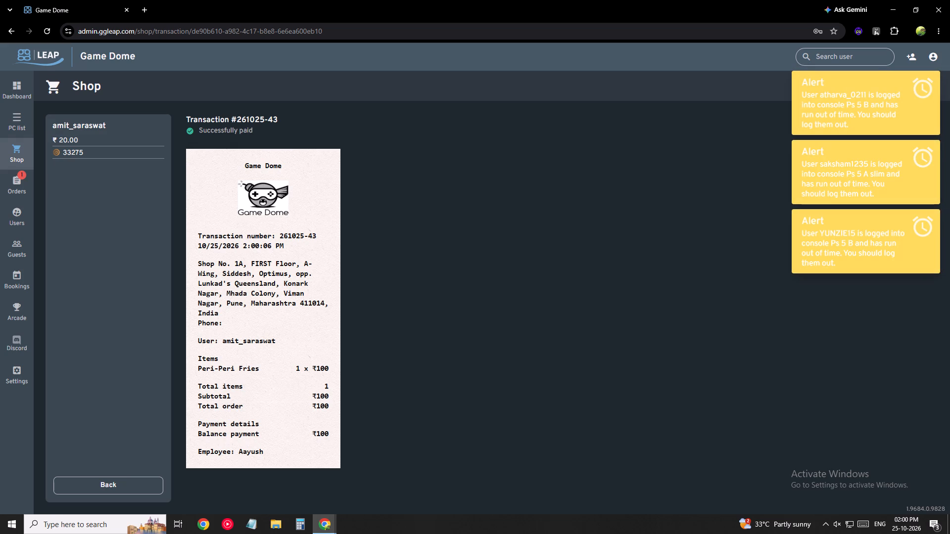
Dismiss the three alerts about console users who have run out of time.
left_click_drag(874, 252, 871, 243)
left_click(852, 171)
left_click(848, 101)
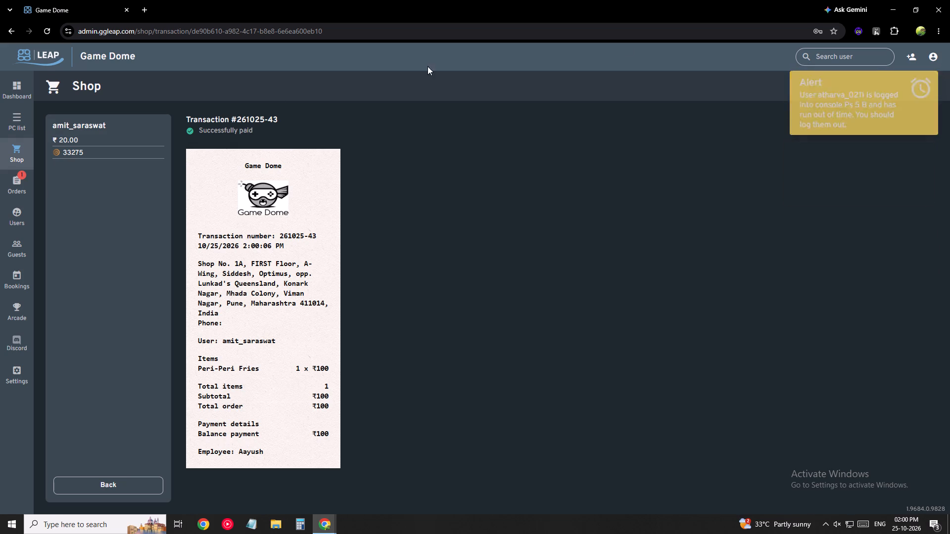
Log out all users from console Ps 5 B in the PC list.
left_click(2, 105)
left_click(8, 118)
scroll(372, 356, "down", 13)
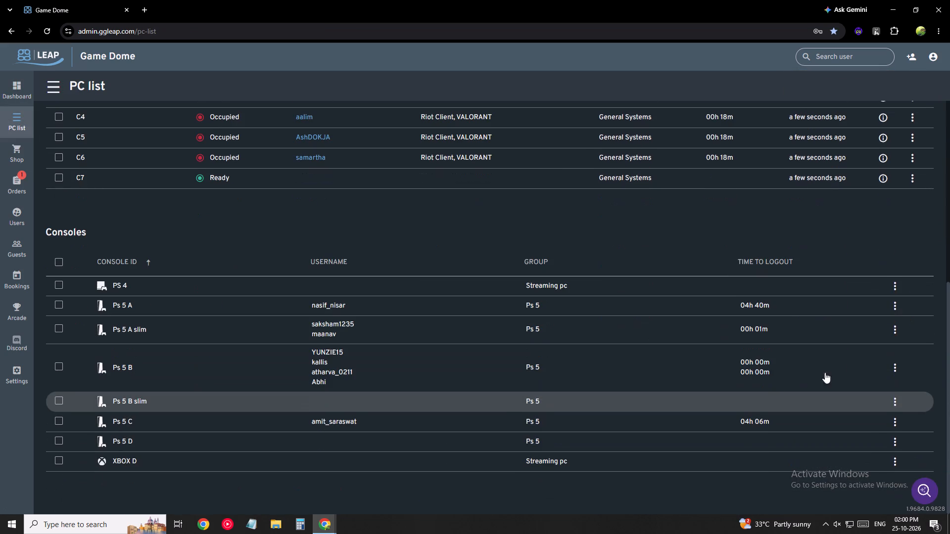
left_click(896, 368)
left_click(913, 401)
Log out all users from console Ps 5 A slim.
left_click(896, 333)
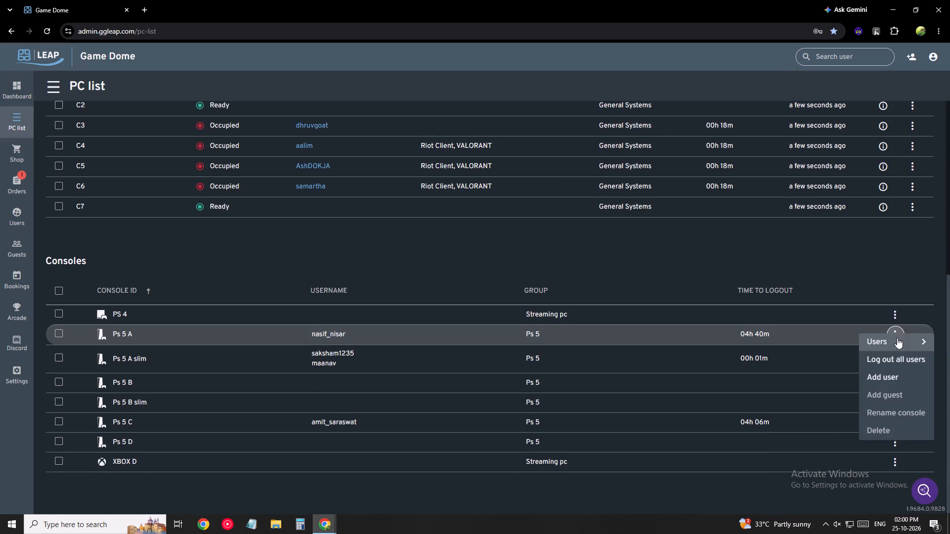
left_click(794, 381)
left_click(898, 357)
left_click(912, 388)
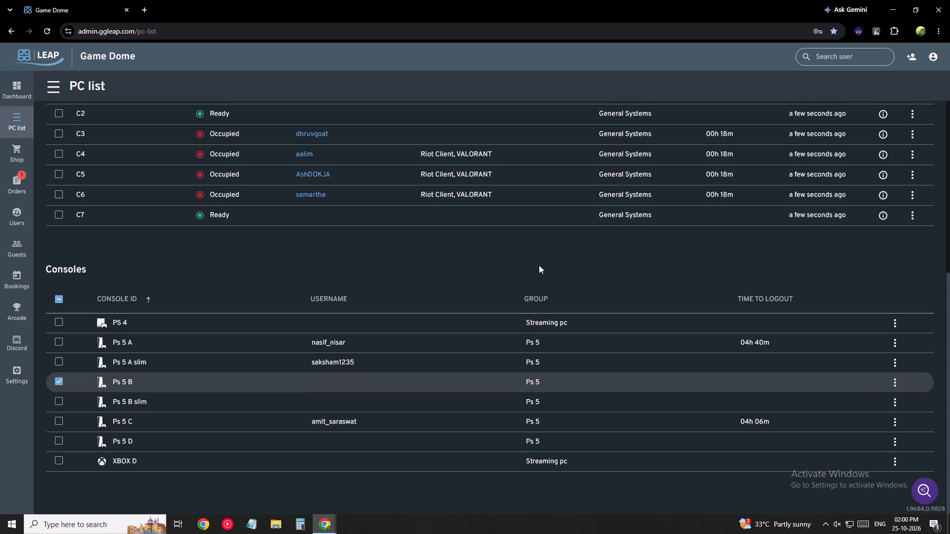
left_click(539, 265)
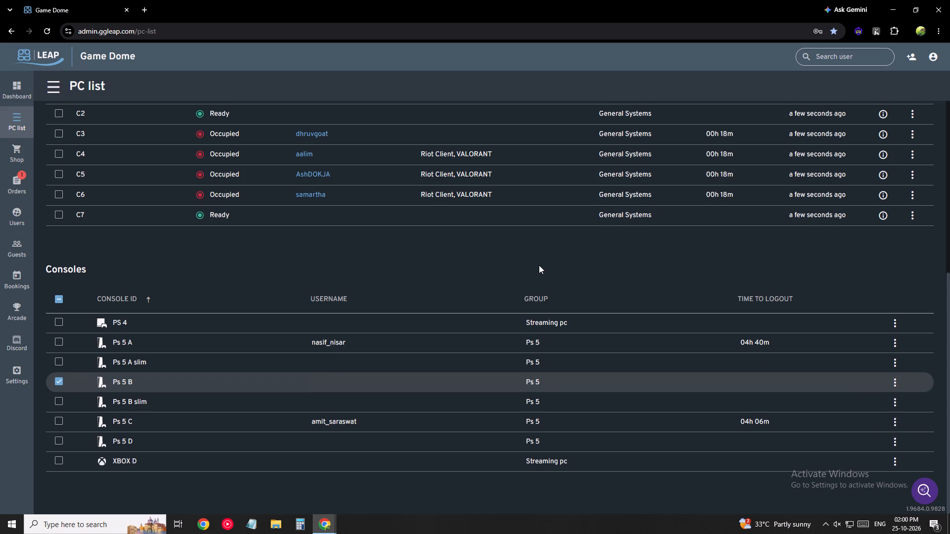